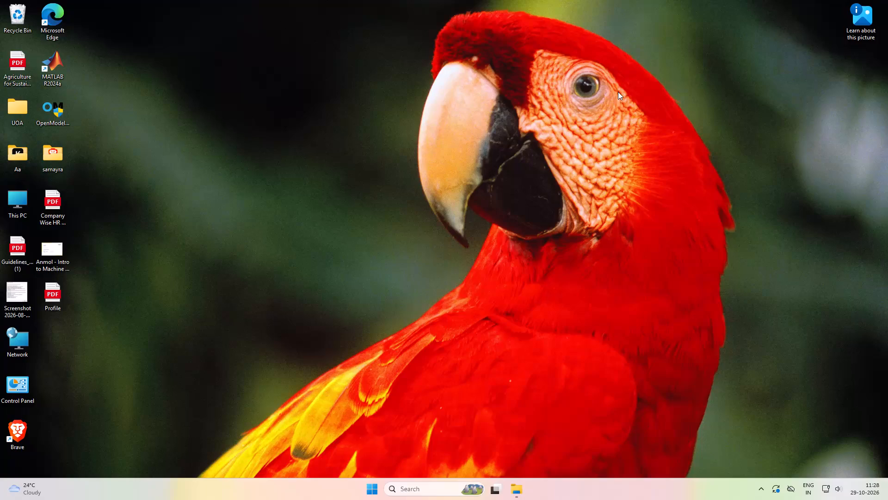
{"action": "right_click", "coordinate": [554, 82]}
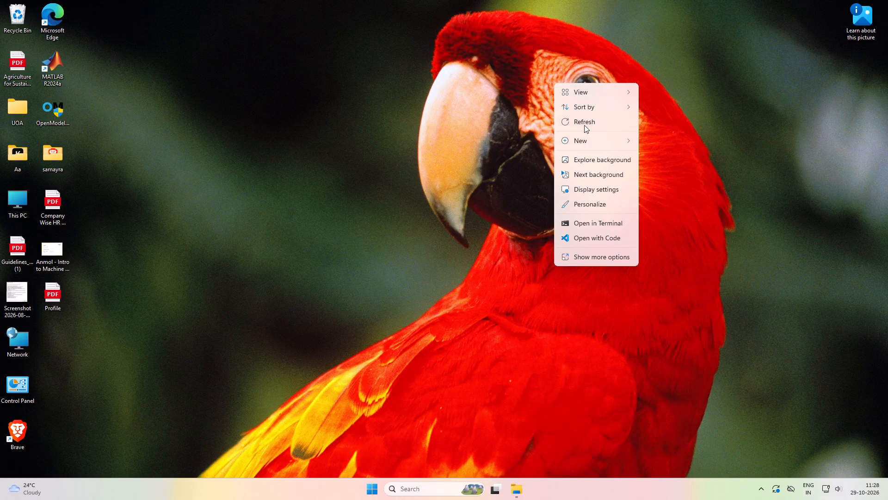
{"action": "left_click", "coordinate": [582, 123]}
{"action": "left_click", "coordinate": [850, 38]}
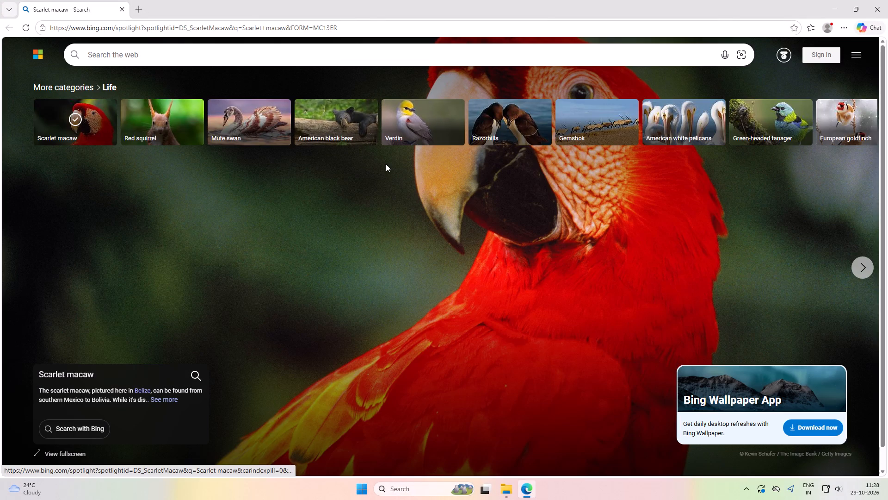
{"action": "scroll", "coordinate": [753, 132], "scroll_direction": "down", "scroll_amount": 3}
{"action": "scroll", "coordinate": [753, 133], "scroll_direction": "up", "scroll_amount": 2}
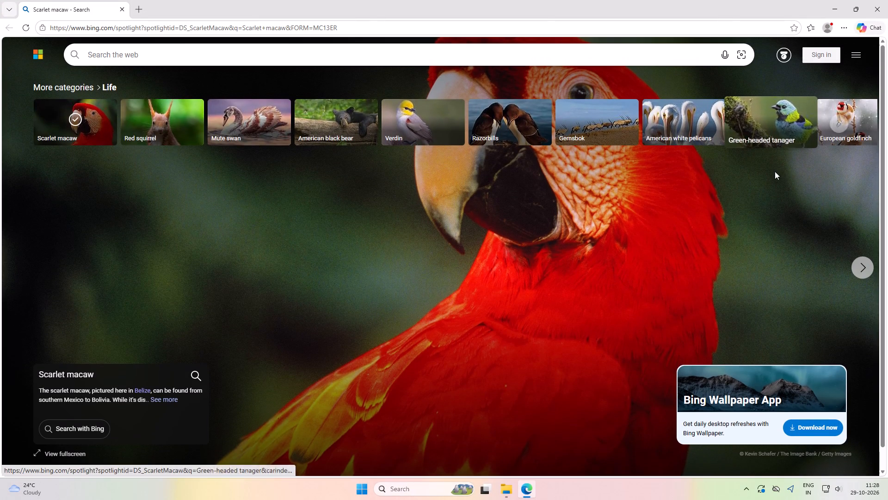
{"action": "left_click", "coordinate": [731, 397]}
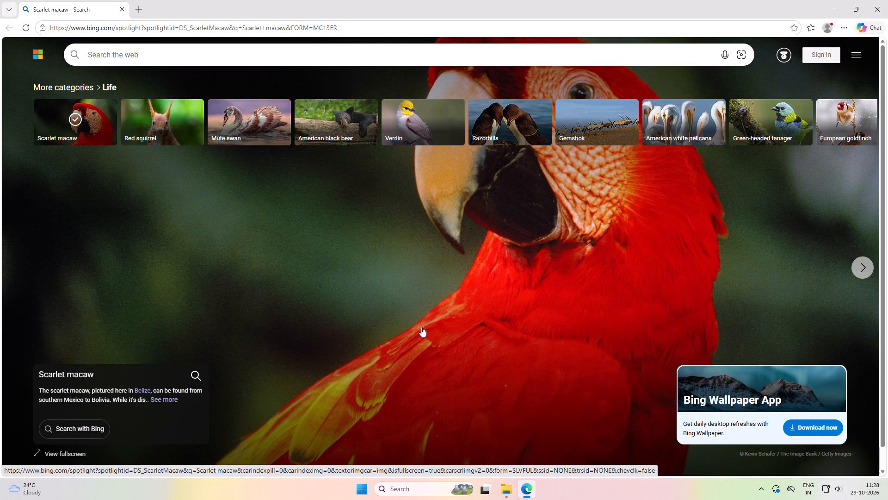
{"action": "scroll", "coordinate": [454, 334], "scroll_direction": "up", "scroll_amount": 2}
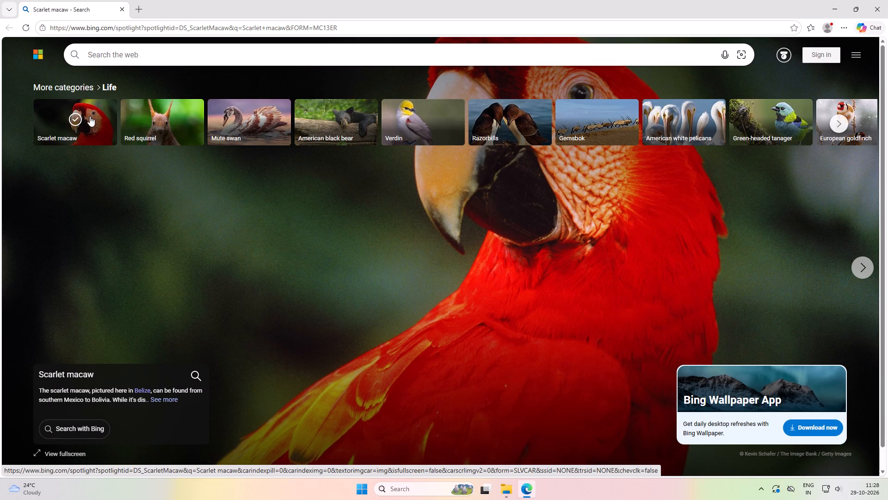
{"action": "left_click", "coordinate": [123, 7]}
Open the Brave browser from the desktop.
{"action": "left_click_drag", "start_coordinate": [19, 441], "coordinate": [16, 433]}
{"action": "left_click", "coordinate": [16, 431]}
{"action": "double_click", "coordinate": [21, 429]}
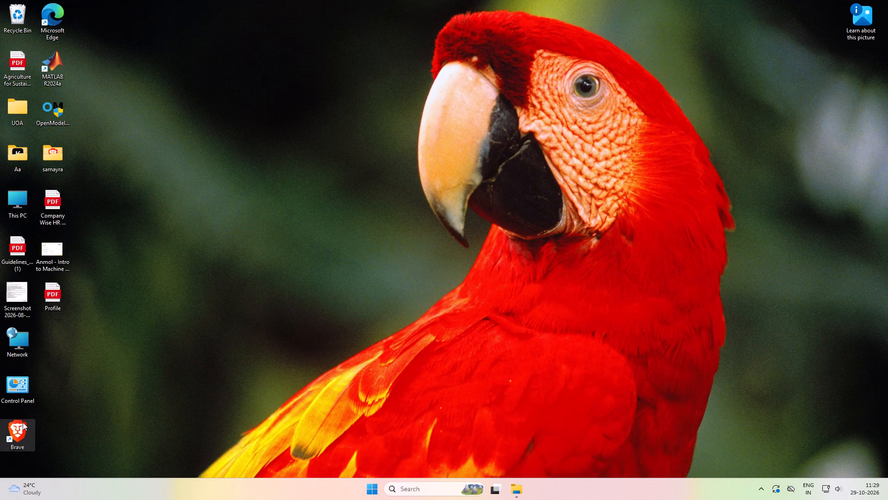
{"action": "double_click", "coordinate": [19, 426]}
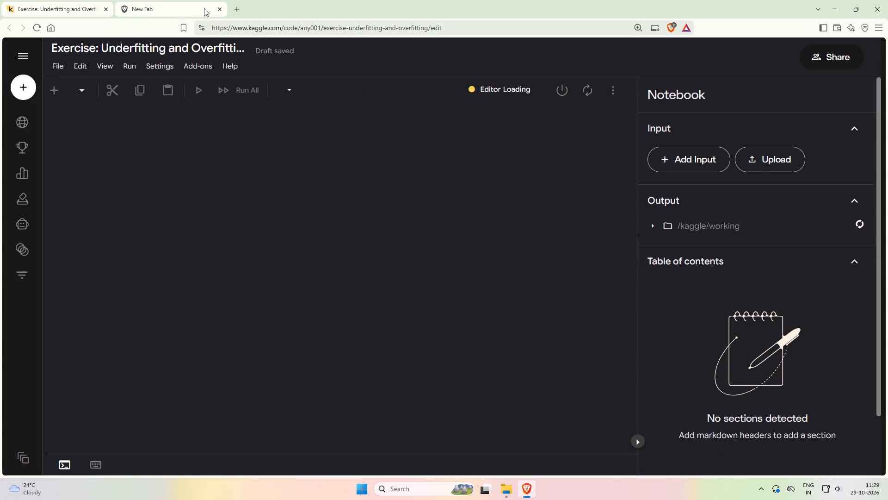
Search the web for "wall paper" in a new tab.
{"action": "left_click", "coordinate": [240, 8]}
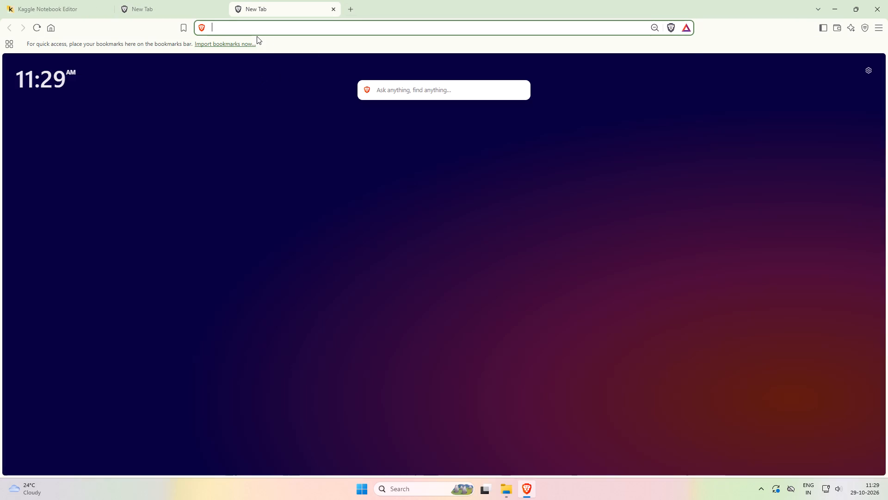
{"action": "type", "text": "wall jpa"}
{"action": "key", "text": "BackSpace"}
{"action": "key", "text": "BackSpace"}
{"action": "key", "text": "BackSpace"}
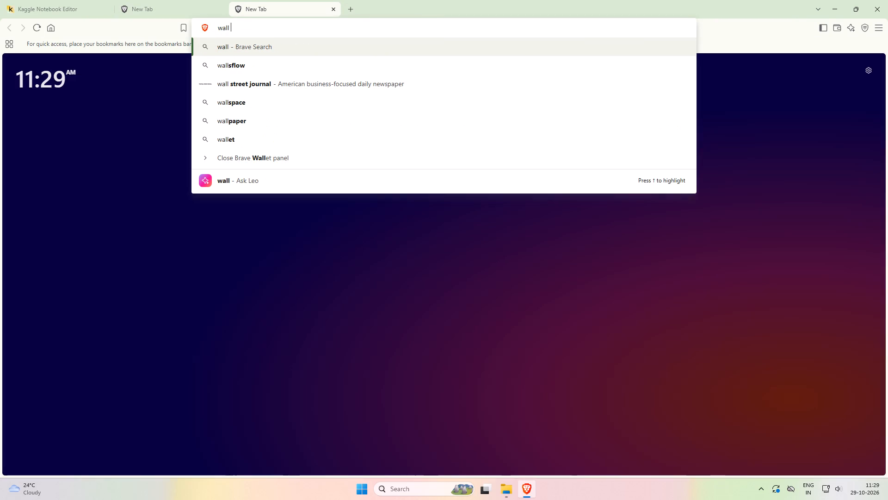
{"action": "type", "text": "paper"}
{"action": "key", "text": "space"}
{"action": "key", "text": "Return"}
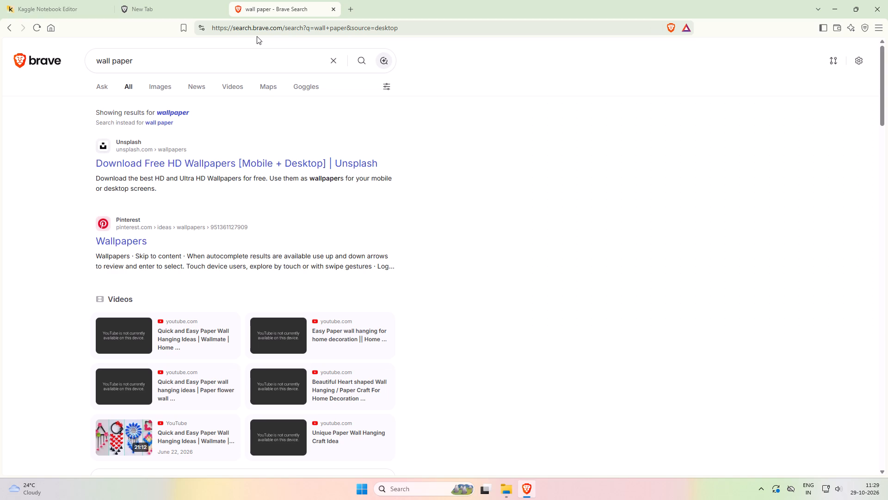
Search the web for "how to make a resume using latex" in another new tab.
{"action": "left_click", "coordinate": [350, 6]}
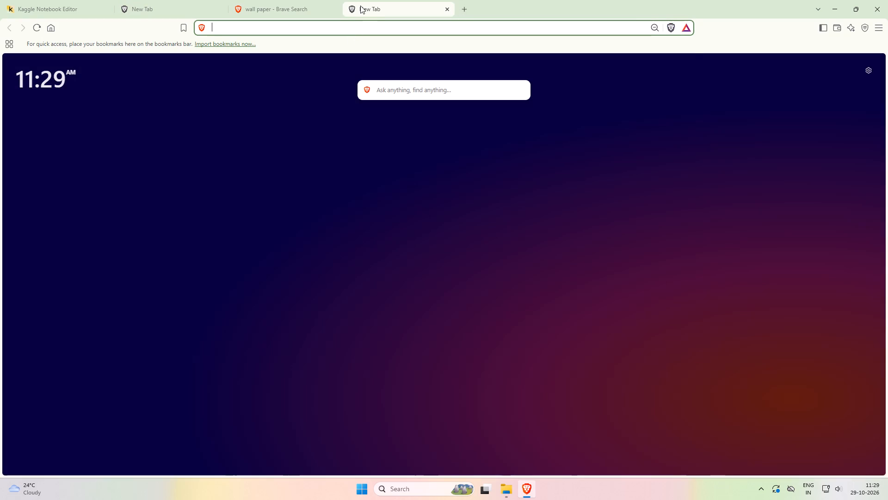
{"action": "type", "text": "how to make resume using"}
{"action": "key", "text": "space"}
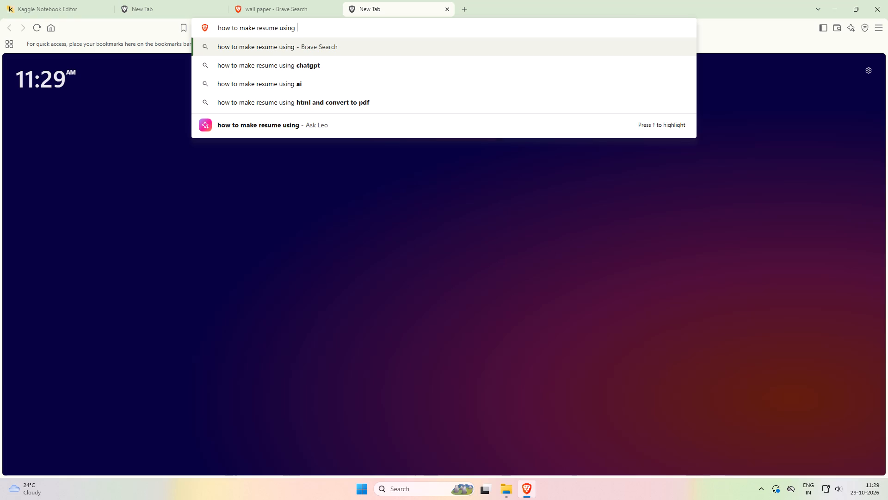
{"action": "type", "text": "le"}
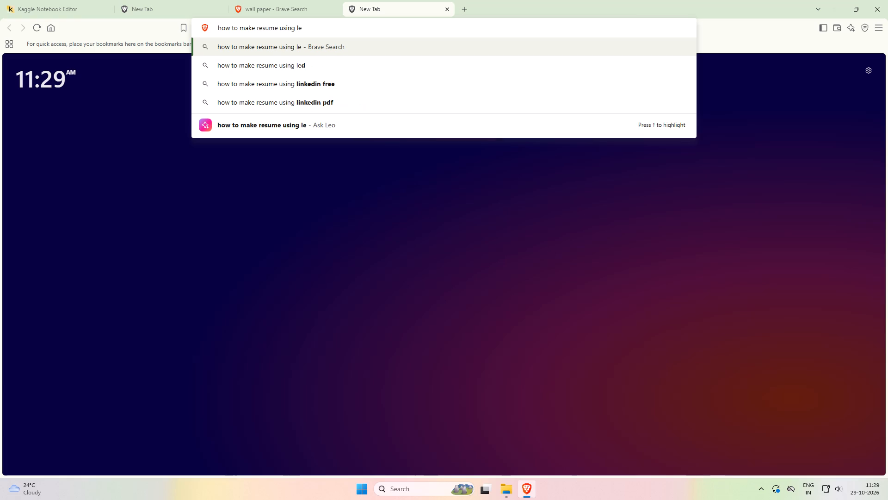
{"action": "key", "text": "t"}
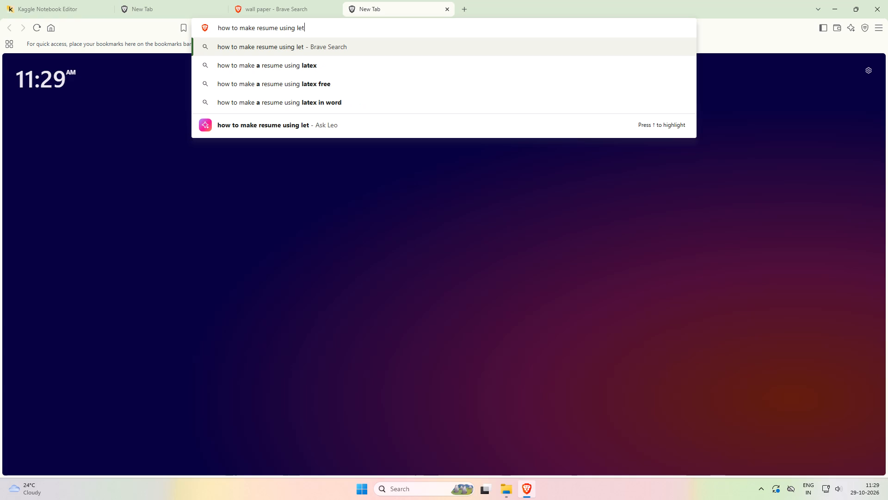
{"action": "left_click", "coordinate": [313, 70]}
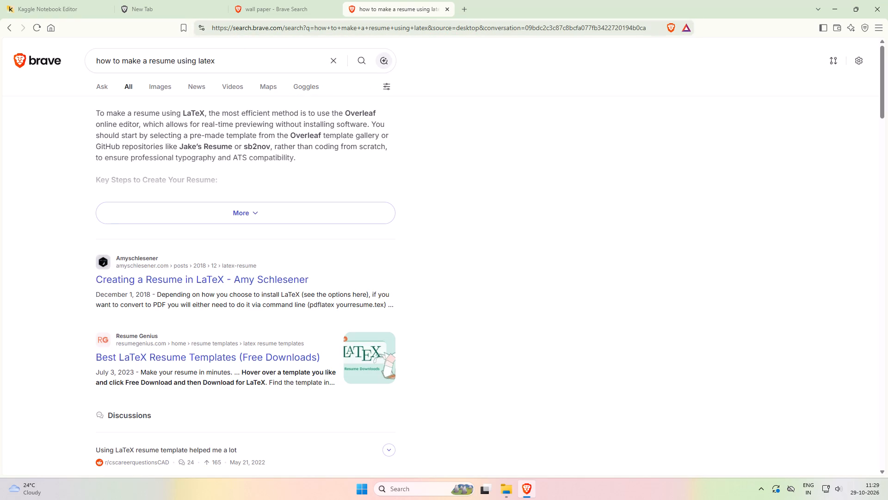
{"action": "left_click", "coordinate": [426, 11]}
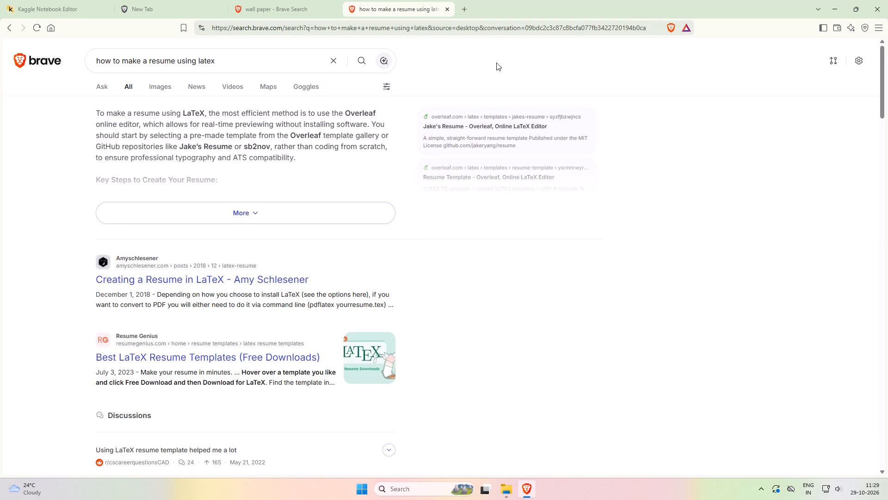
Refine the search to "how to make a resume using latex youtube".
{"action": "left_click", "coordinate": [245, 63]}
{"action": "key", "text": "space"}
{"action": "type", "text": "youtu"}
{"action": "type", "text": "be"}
{"action": "key", "text": "Return"}
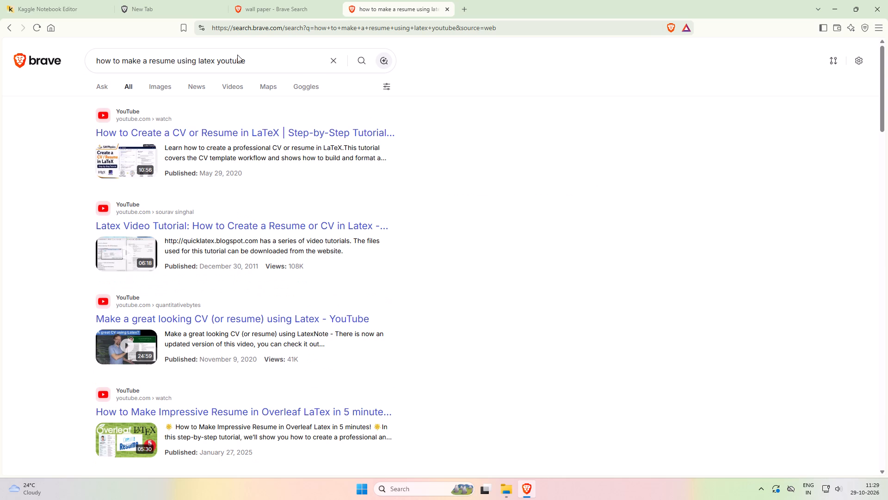
Open the video "How to Create a CV or Resume in LaTeX | Step-by-Step Tutorial" and skim forward to about 7:50.
{"action": "left_click", "coordinate": [236, 130]}
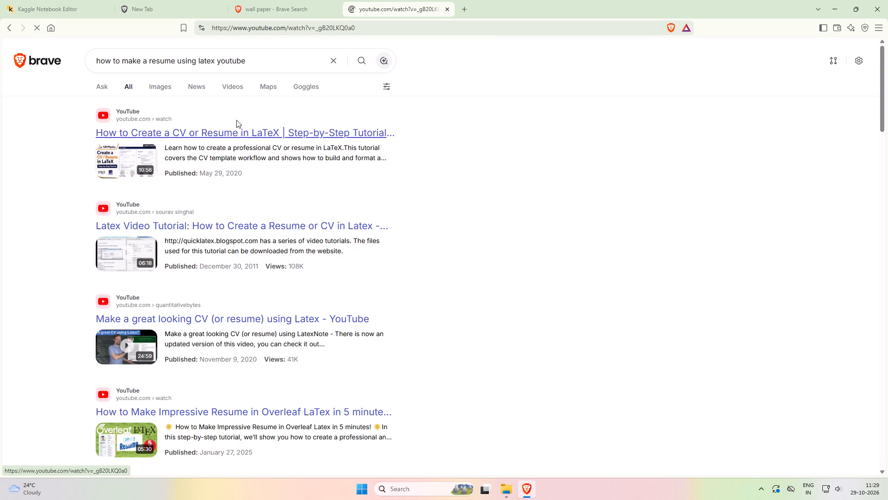
{"action": "scroll", "coordinate": [272, 234], "scroll_direction": "down", "scroll_amount": 2}
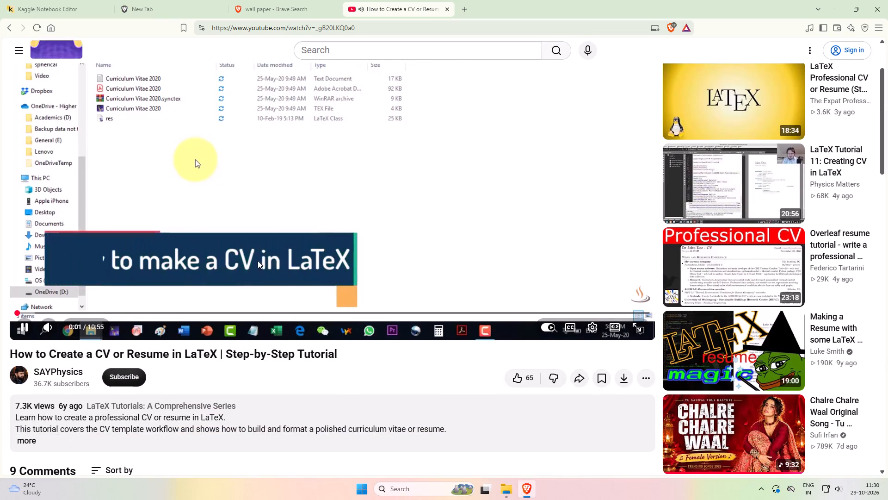
{"action": "left_click", "coordinate": [113, 312]}
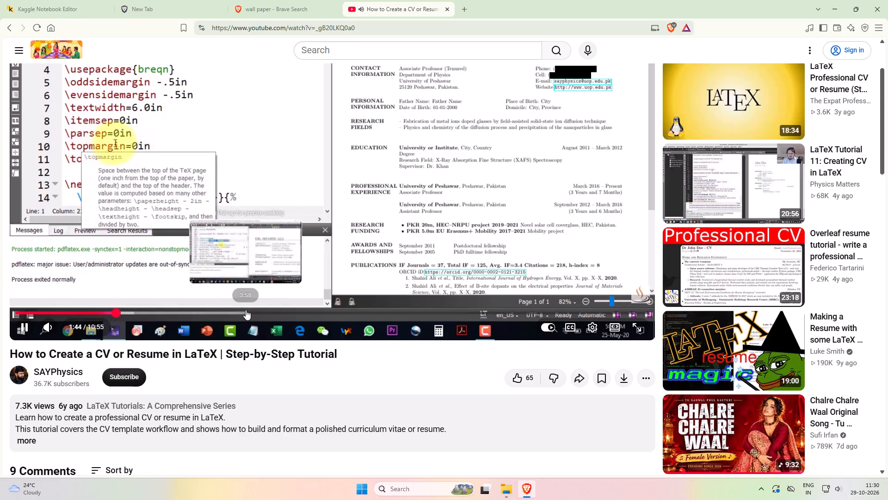
{"action": "left_click", "coordinate": [246, 310]}
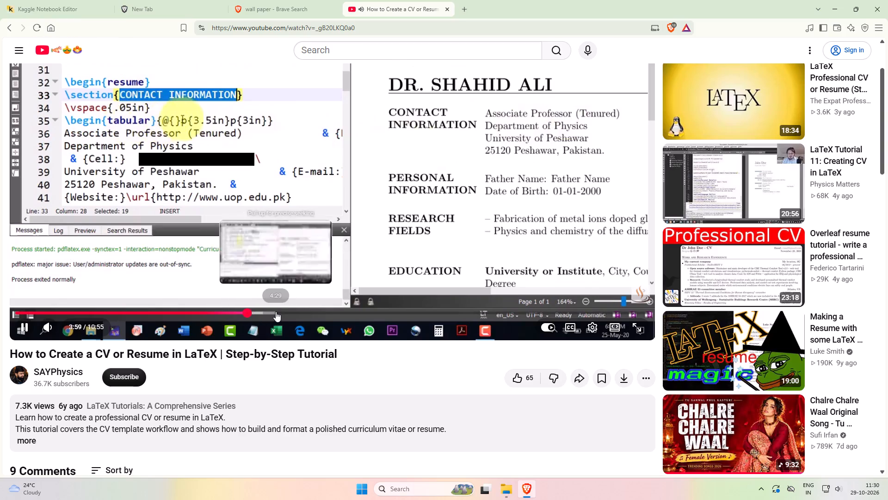
{"action": "left_click", "coordinate": [276, 312]}
{"action": "left_click", "coordinate": [328, 313]}
{"action": "left_click_drag", "start_coordinate": [397, 315], "coordinate": [413, 315]}
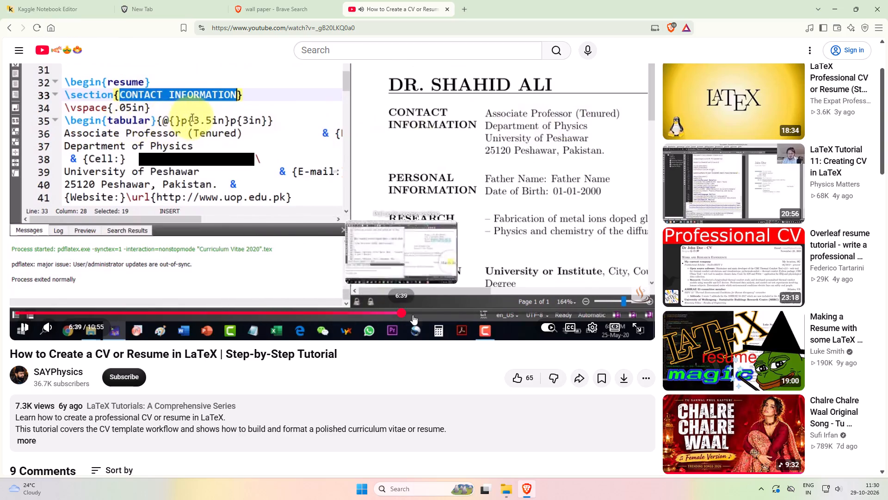
{"action": "left_click_drag", "start_coordinate": [413, 315], "coordinate": [416, 315]}
{"action": "left_click_drag", "start_coordinate": [461, 315], "coordinate": [470, 316]}
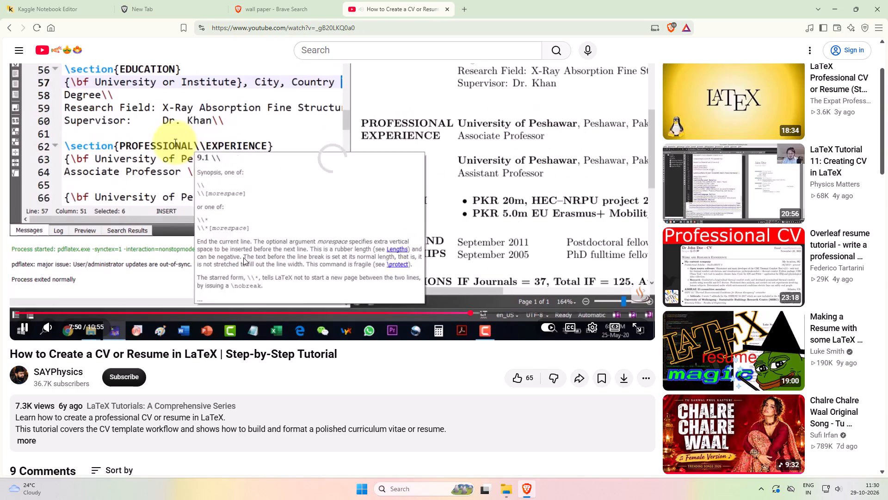
{"action": "scroll", "coordinate": [245, 257], "scroll_direction": "down", "scroll_amount": 2}
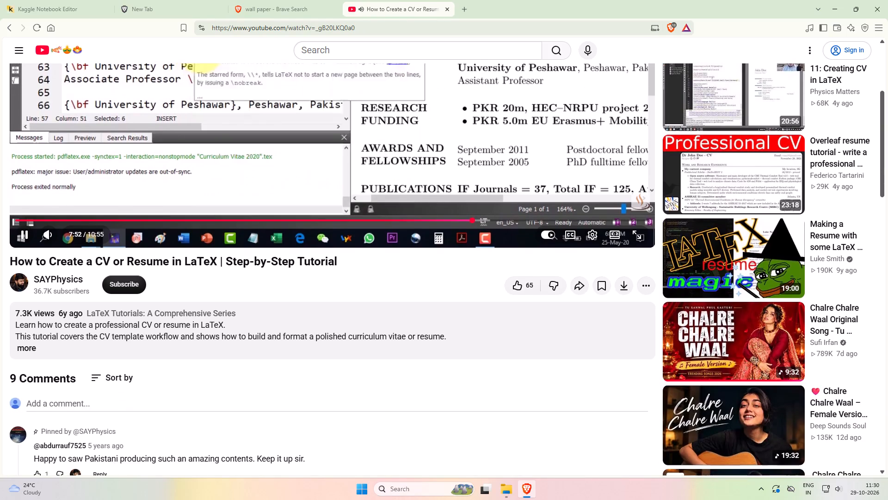
{"action": "scroll", "coordinate": [247, 259], "scroll_direction": "down", "scroll_amount": 3}
{"action": "scroll", "coordinate": [247, 260], "scroll_direction": "up", "scroll_amount": 4}
{"action": "scroll", "coordinate": [286, 233], "scroll_direction": "up", "scroll_amount": 4}
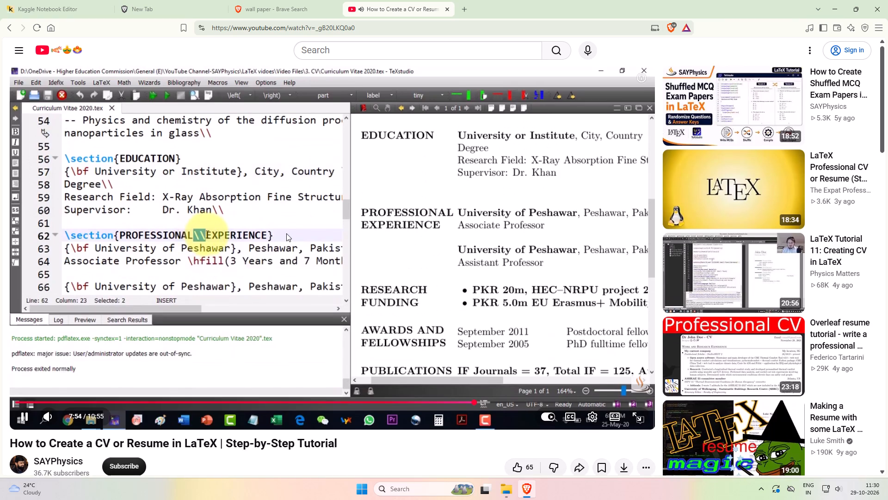
{"action": "scroll", "coordinate": [286, 233], "scroll_direction": "up", "scroll_amount": 5}
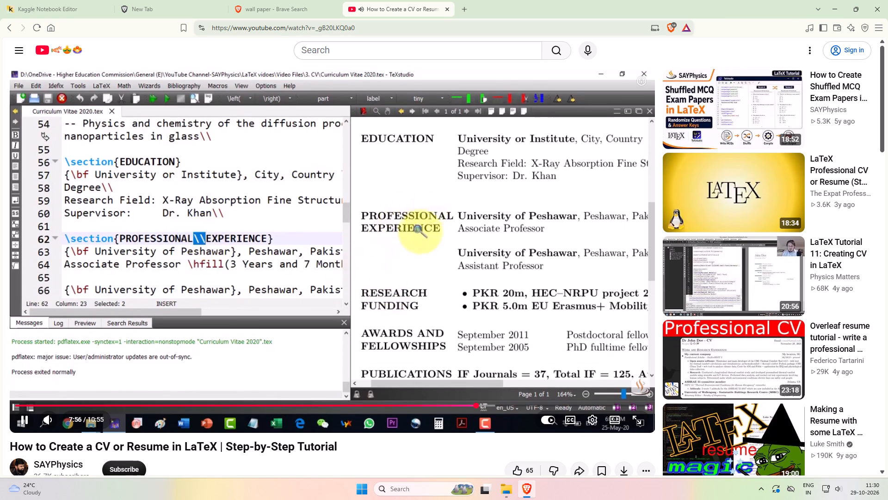
Search YouTube for "how to download linkedin profile as pdf".
{"action": "left_click", "coordinate": [390, 46]}
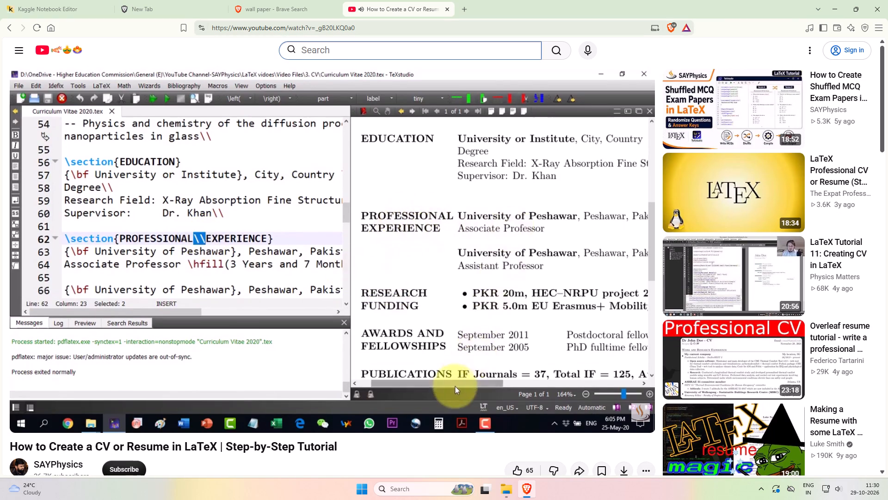
{"action": "type", "text": "how to dow"}
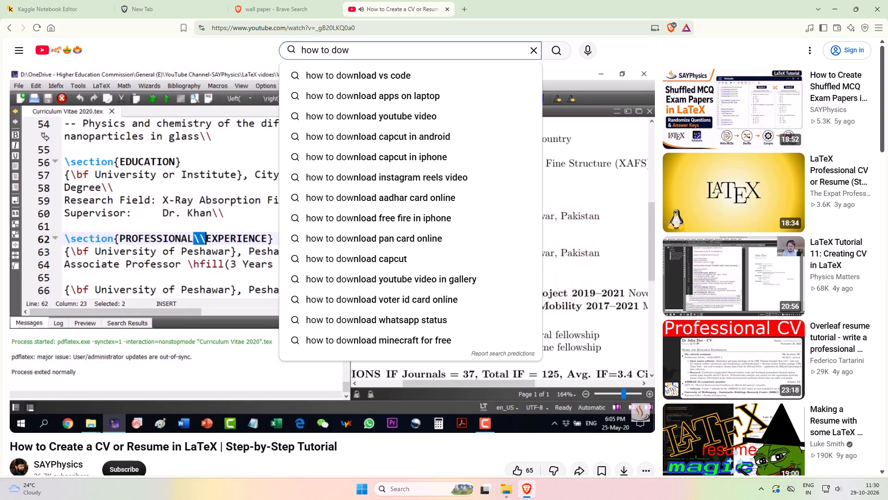
{"action": "type", "text": "load"}
{"action": "key", "text": "space"}
{"action": "type", "text": "lin"}
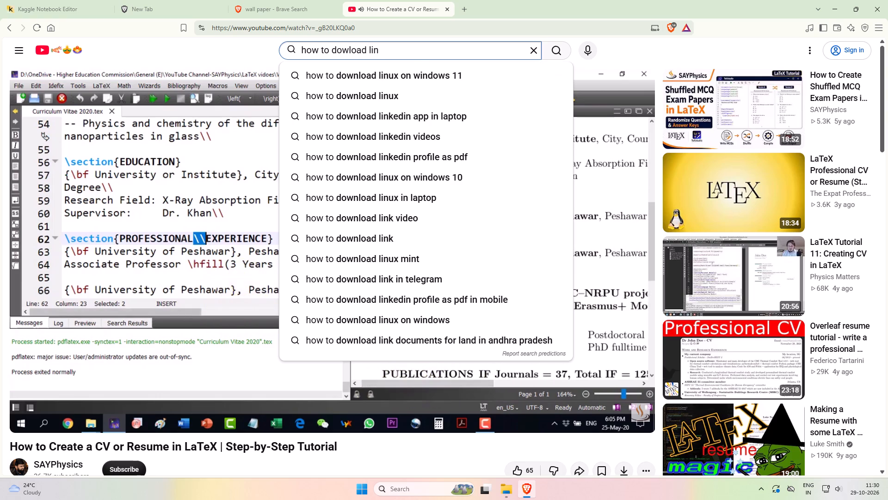
{"action": "type", "text": "kedin"}
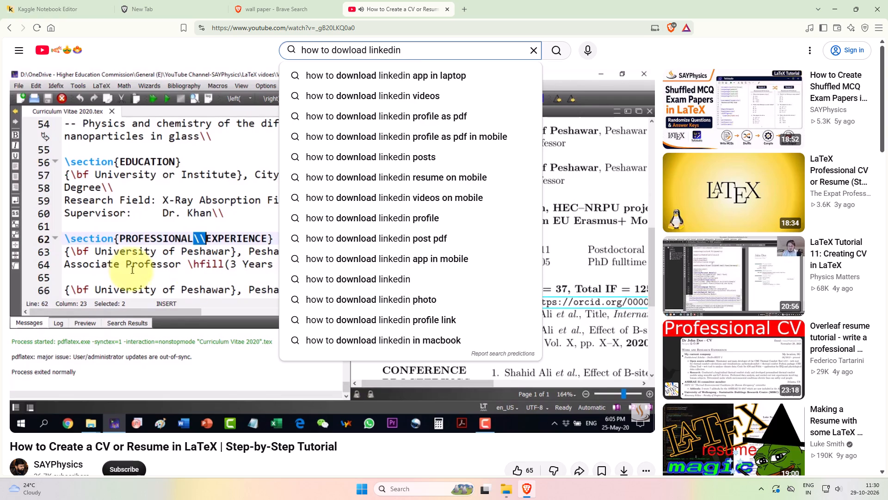
{"action": "left_click", "coordinate": [434, 125]}
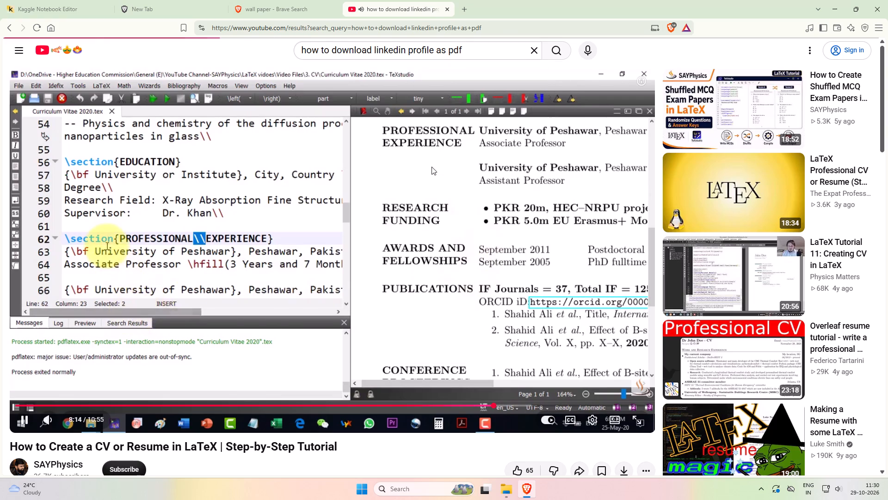
{"action": "scroll", "coordinate": [397, 263], "scroll_direction": "down", "scroll_amount": 4}
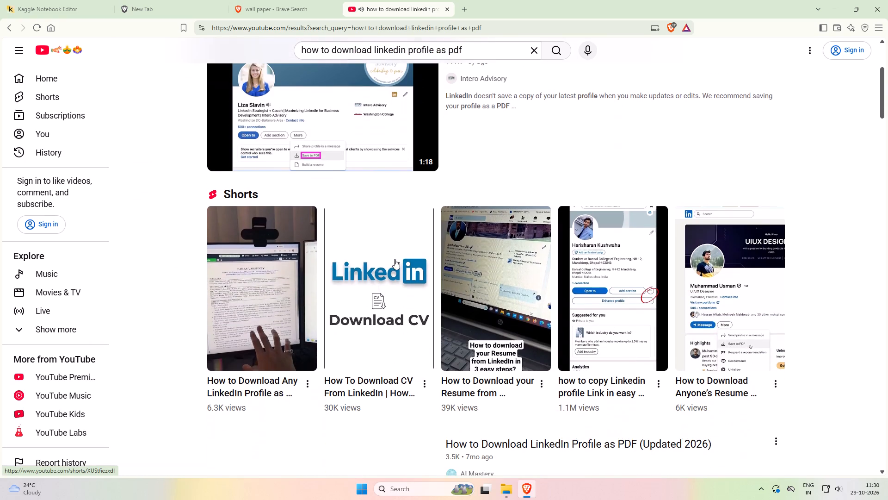
{"action": "left_click", "coordinate": [279, 262]}
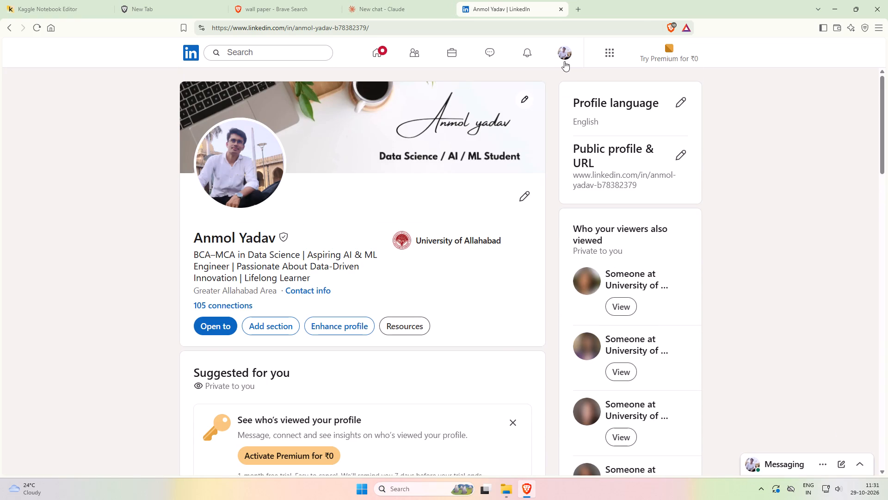
{"action": "left_click", "coordinate": [567, 52]}
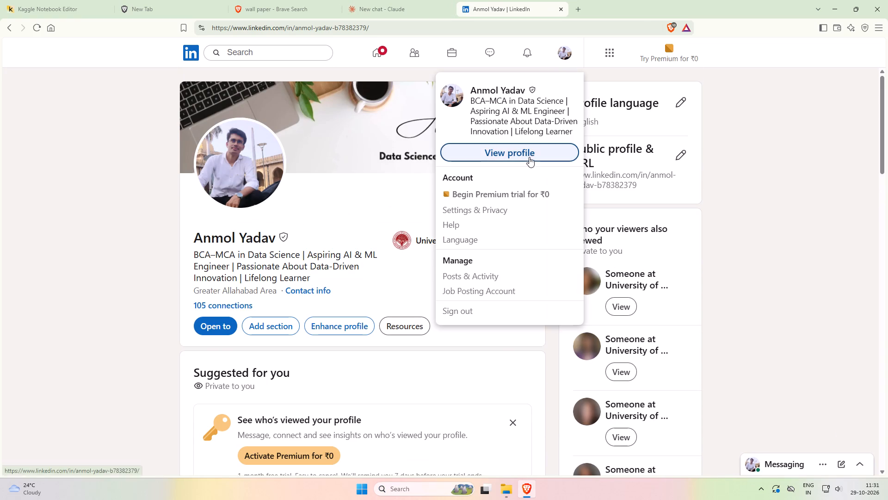
{"action": "left_click", "coordinate": [529, 157]}
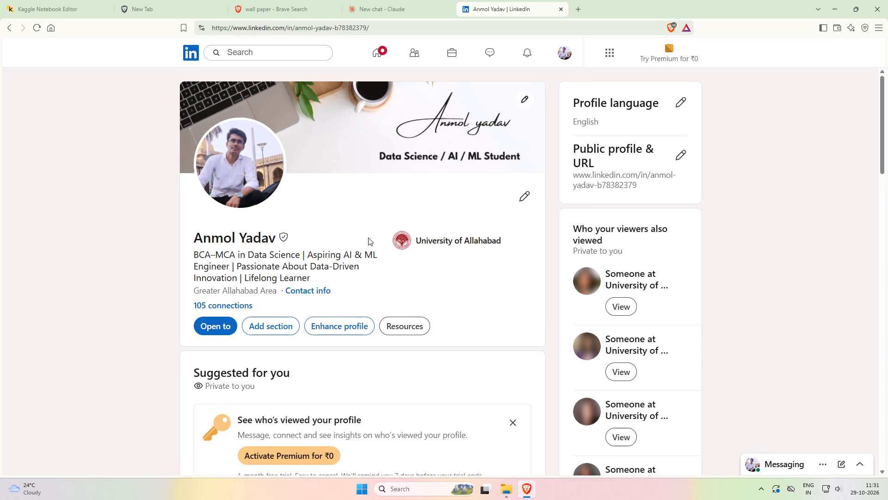
{"action": "scroll", "coordinate": [367, 256], "scroll_direction": "down", "scroll_amount": 9}
{"action": "scroll", "coordinate": [367, 259], "scroll_direction": "up", "scroll_amount": 3}
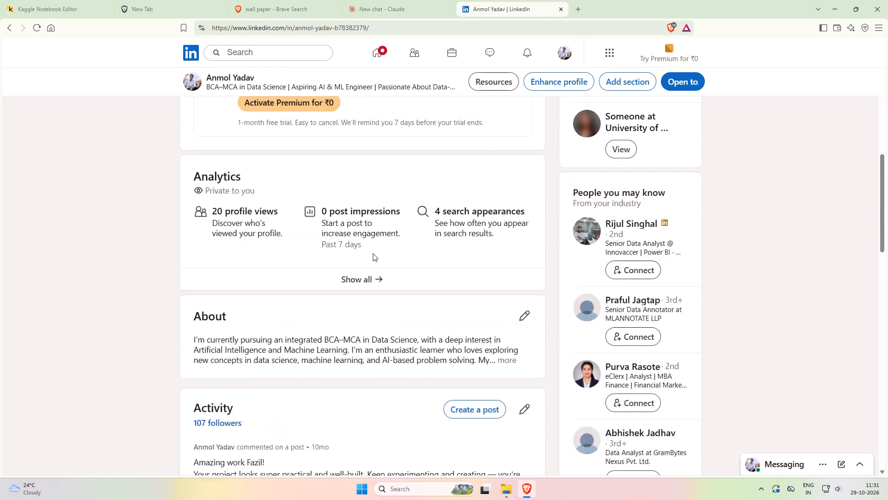
{"action": "scroll", "coordinate": [373, 253], "scroll_direction": "up", "scroll_amount": 6}
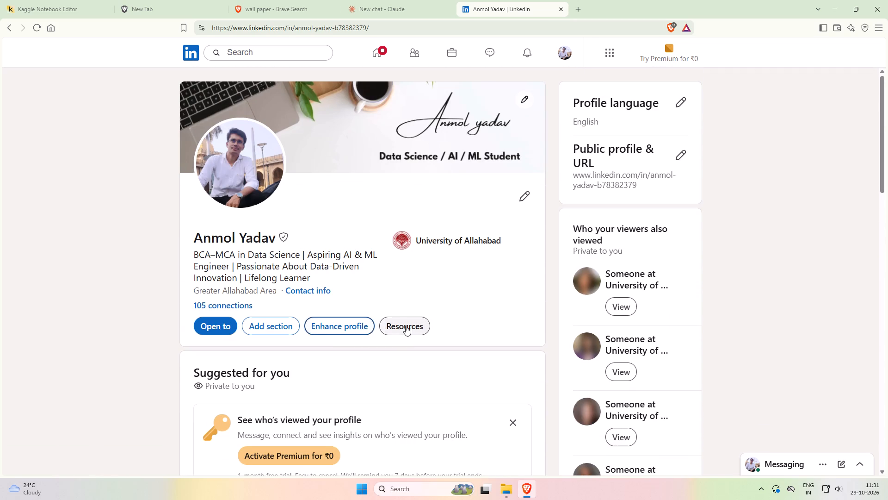
{"action": "right_click", "coordinate": [406, 325]}
{"action": "left_click", "coordinate": [404, 356]}
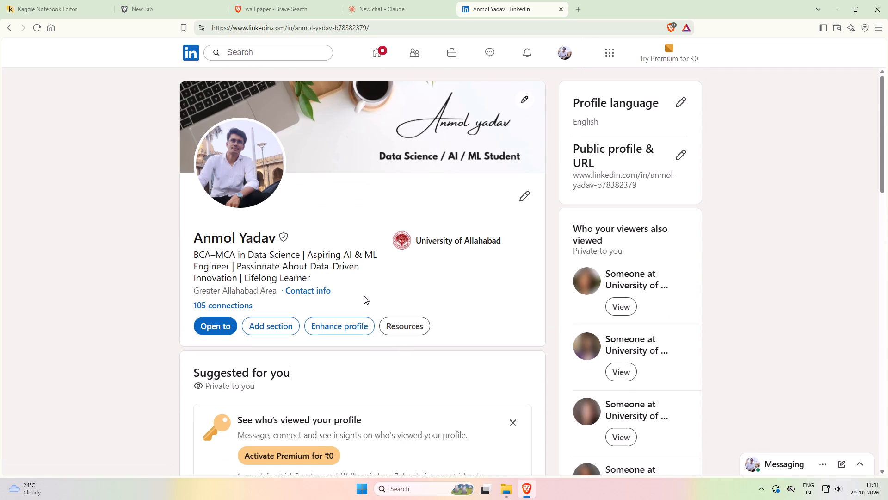
Examine the profile's sections and its Open to options for a way to download the profile.
{"action": "scroll", "coordinate": [364, 296], "scroll_direction": "down", "scroll_amount": 5}
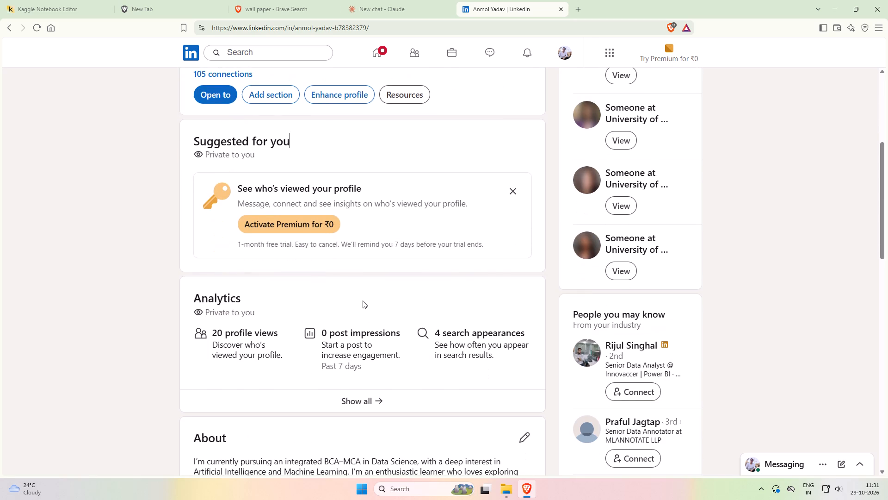
{"action": "scroll", "coordinate": [363, 300], "scroll_direction": "down", "scroll_amount": 12}
{"action": "scroll", "coordinate": [363, 303], "scroll_direction": "up", "scroll_amount": 8}
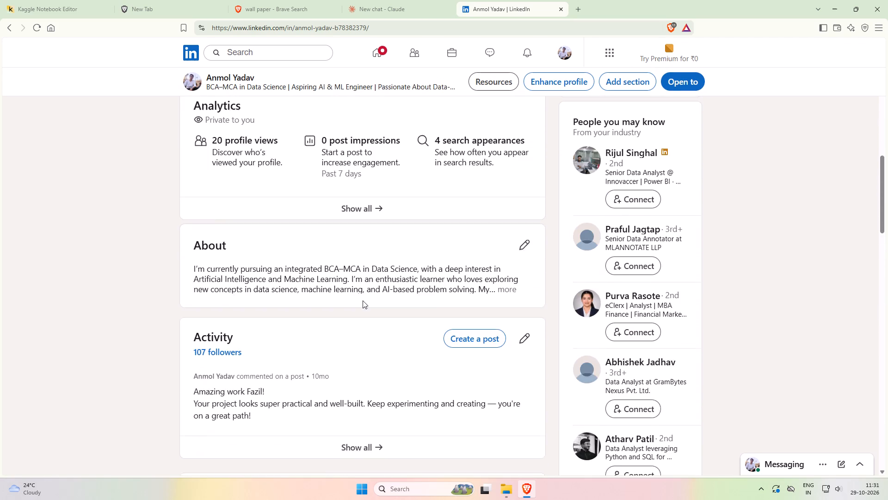
{"action": "scroll", "coordinate": [363, 300], "scroll_direction": "up", "scroll_amount": 3}
{"action": "left_click", "coordinate": [262, 76]}
{"action": "left_click", "coordinate": [236, 82]}
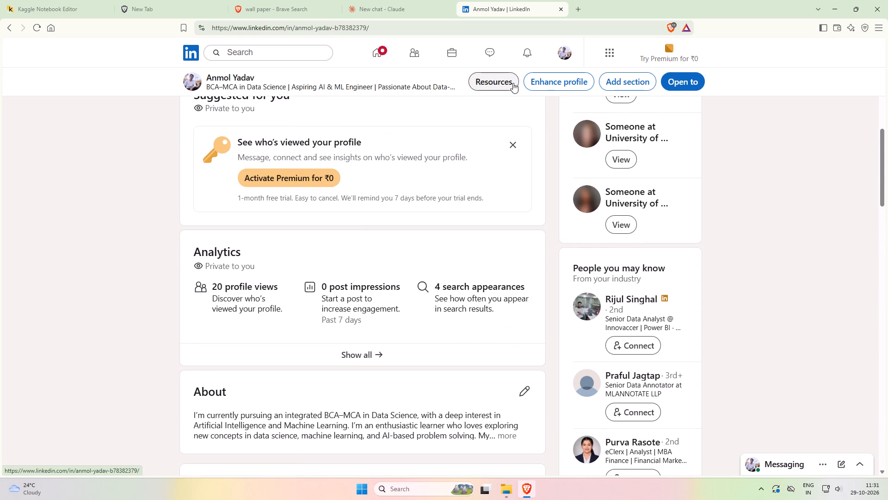
{"action": "left_click", "coordinate": [690, 80]}
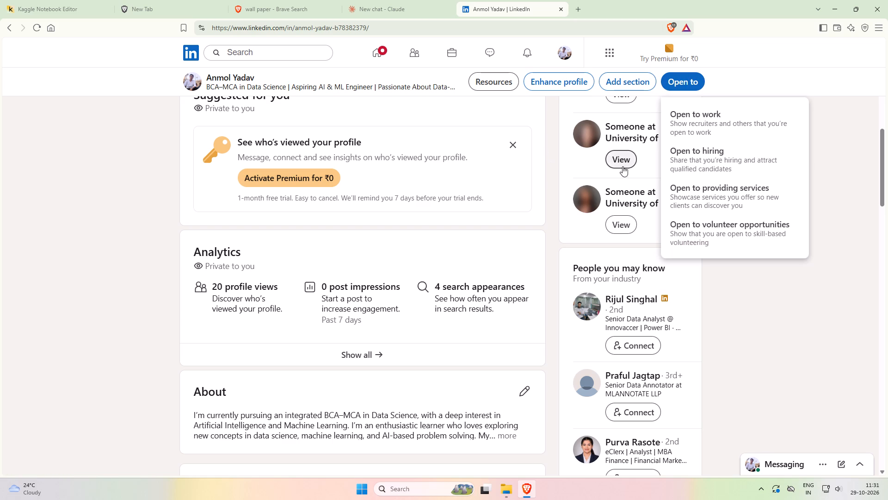
{"action": "scroll", "coordinate": [429, 213], "scroll_direction": "up", "scroll_amount": 12}
Go to the LinkedIn home feed and hide the top post about the Certificate of Merit.
{"action": "left_click", "coordinate": [376, 47]}
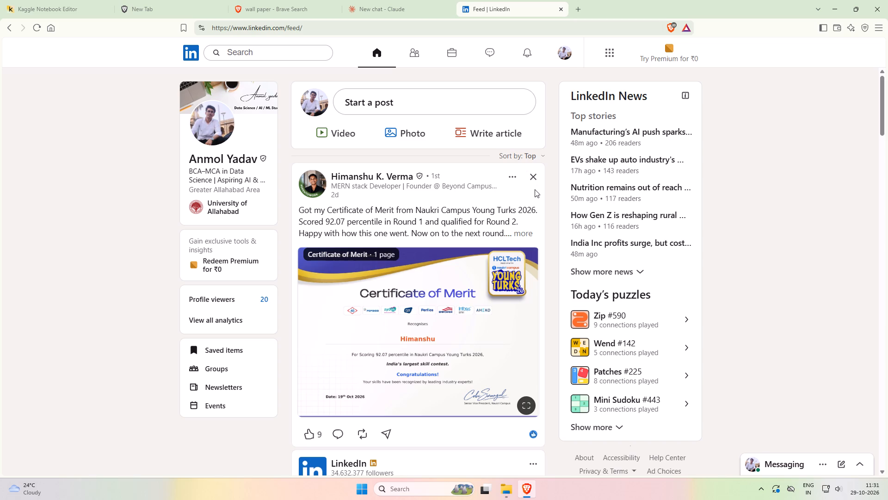
{"action": "left_click", "coordinate": [533, 176]}
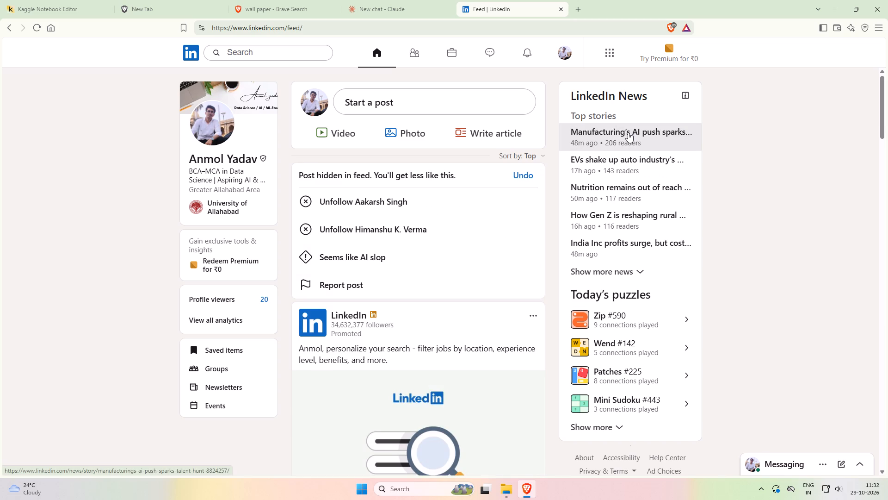
Check the LinkedIn feed and the business apps list for a profile download option.
{"action": "scroll", "coordinate": [491, 255], "scroll_direction": "down", "scroll_amount": 5}
{"action": "scroll", "coordinate": [488, 259], "scroll_direction": "up", "scroll_amount": 7}
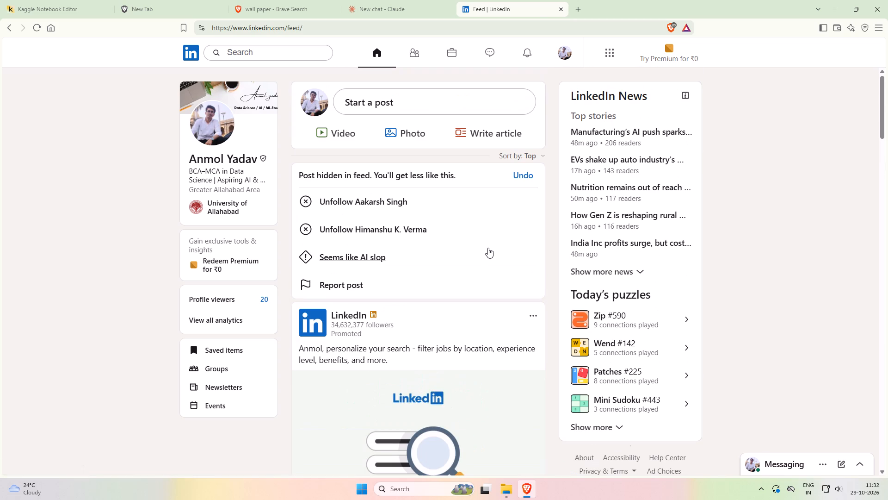
{"action": "scroll", "coordinate": [487, 248], "scroll_direction": "up", "scroll_amount": 2}
{"action": "left_click", "coordinate": [610, 53]}
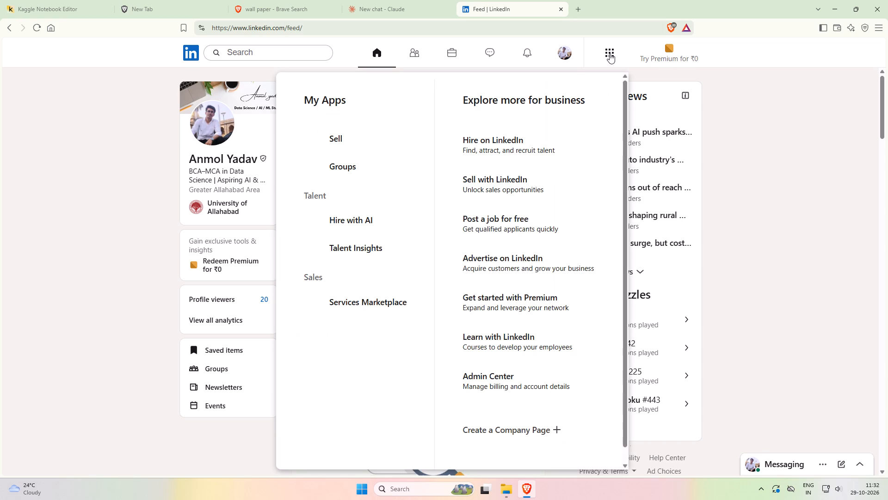
{"action": "left_click", "coordinate": [205, 164]}
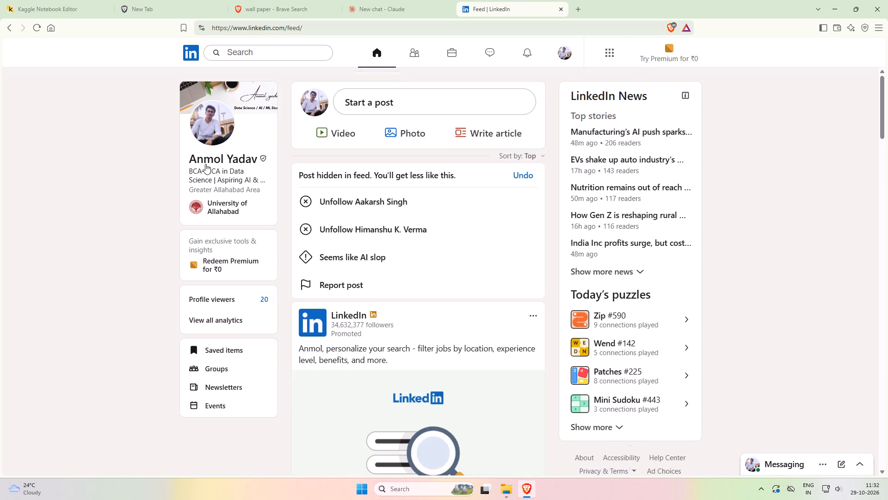
Return to your profile from the feed, close the profile photo view and check the Open to options.
{"action": "left_click", "coordinate": [230, 141]}
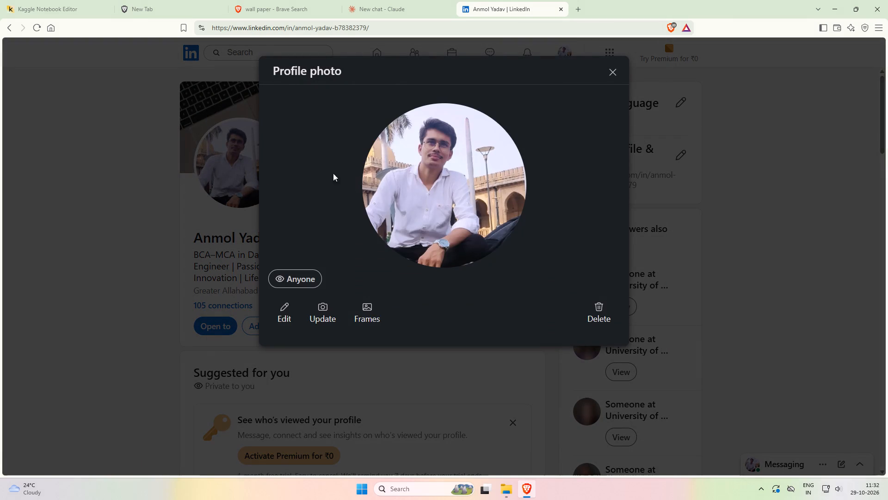
{"action": "left_click", "coordinate": [615, 73]}
{"action": "scroll", "coordinate": [428, 229], "scroll_direction": "down", "scroll_amount": 1}
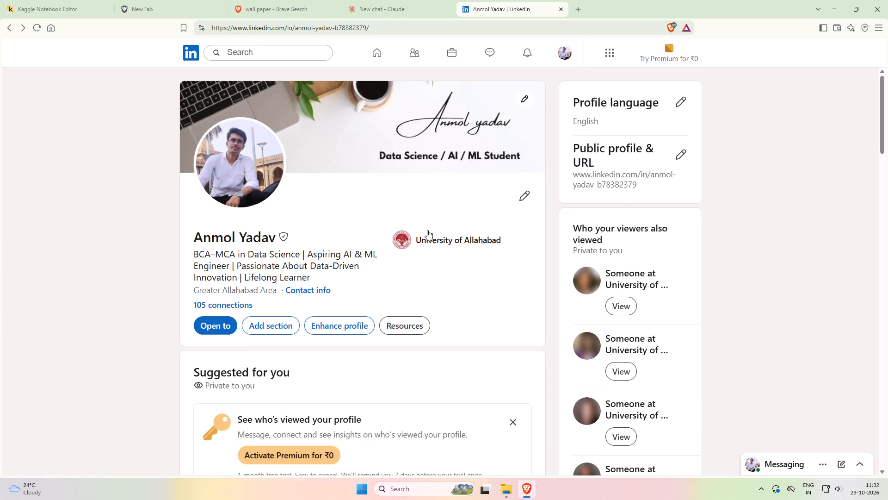
{"action": "scroll", "coordinate": [427, 230], "scroll_direction": "down", "scroll_amount": 1}
{"action": "left_click", "coordinate": [211, 232]}
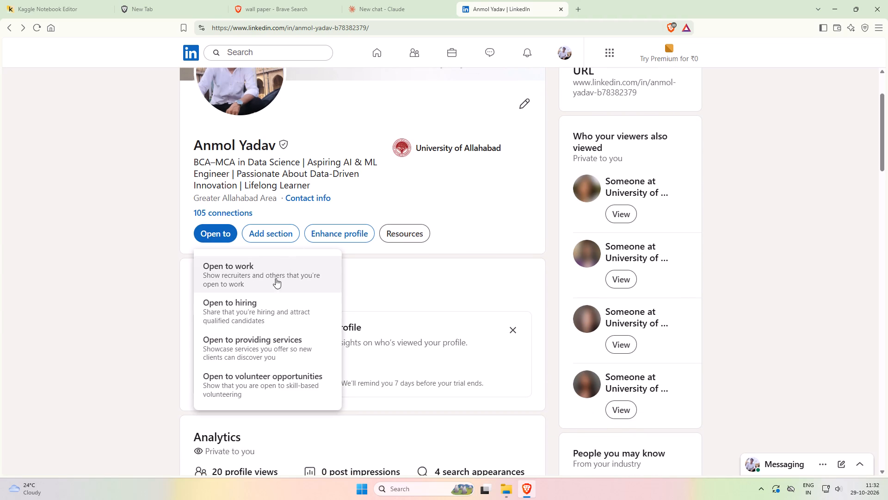
{"action": "left_click", "coordinate": [427, 317]}
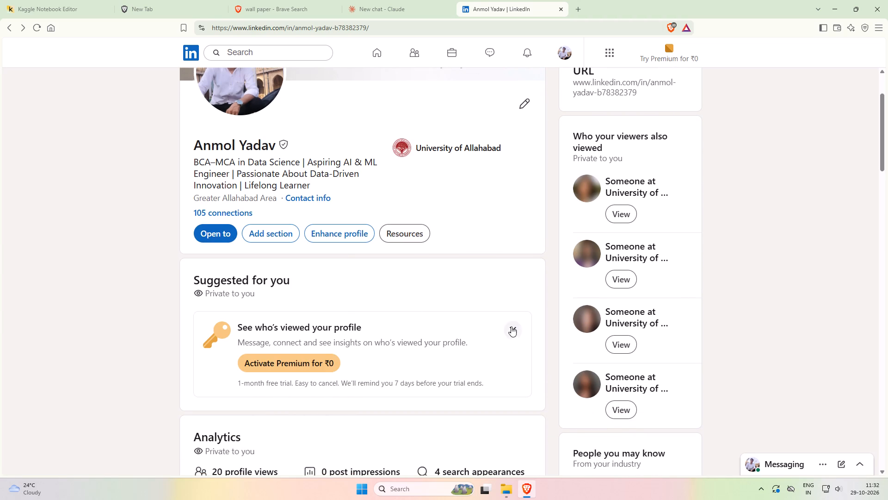
Dismiss the "See who's viewed your profile" suggestion on the profile.
{"action": "left_click", "coordinate": [513, 327]}
Examine the profile from the header down to Interests, plus the account options, for a way to save it as PDF.
{"action": "right_click", "coordinate": [280, 143]}
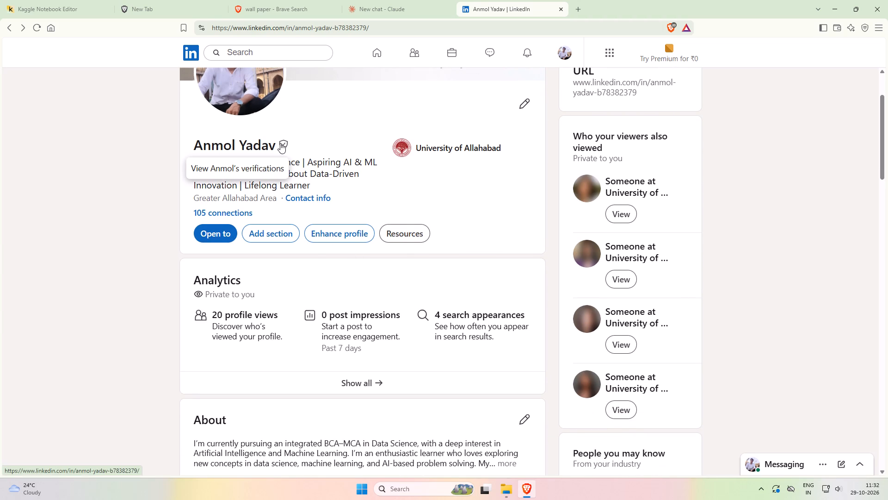
{"action": "right_click", "coordinate": [524, 107]}
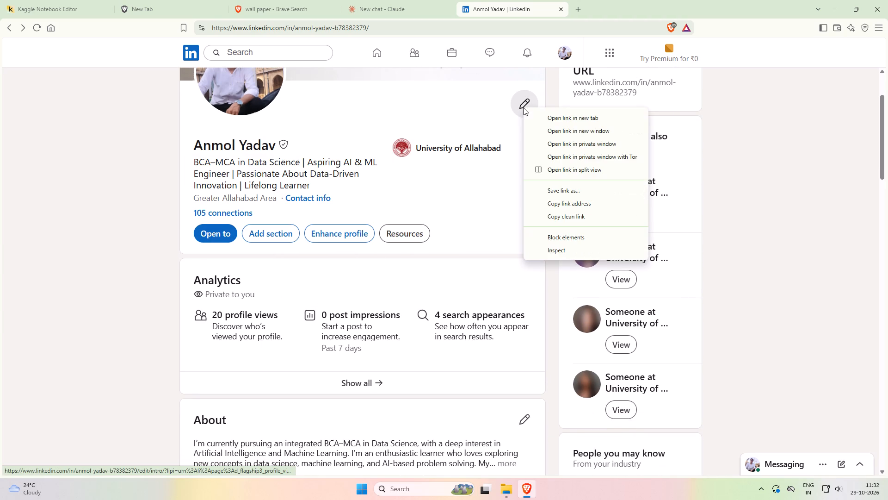
{"action": "left_click", "coordinate": [503, 123]}
{"action": "scroll", "coordinate": [395, 219], "scroll_direction": "down", "scroll_amount": 4}
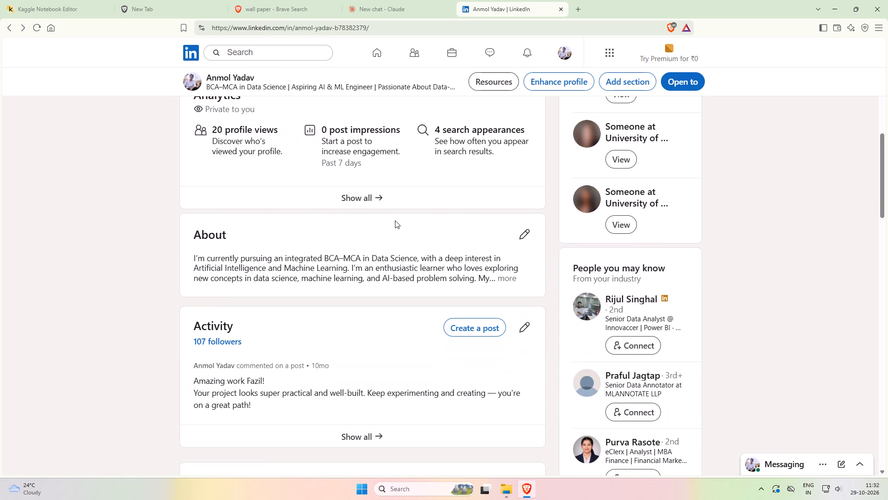
{"action": "scroll", "coordinate": [395, 220], "scroll_direction": "down", "scroll_amount": 9}
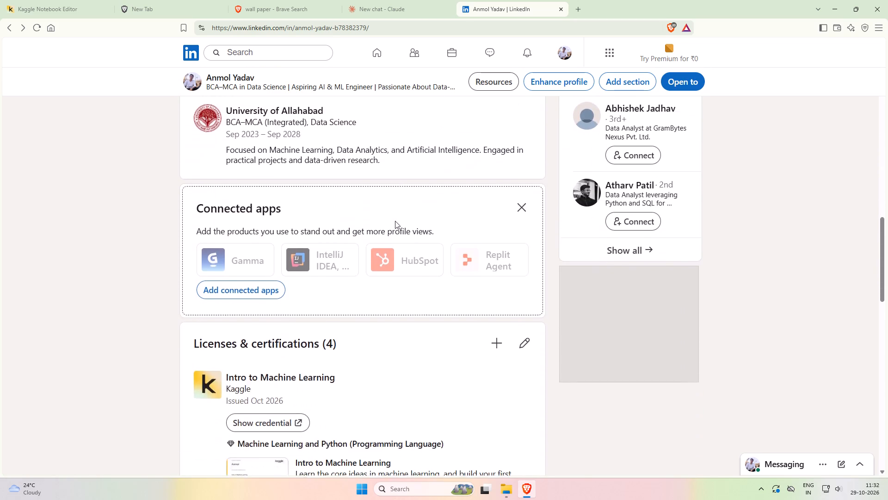
{"action": "scroll", "coordinate": [395, 221], "scroll_direction": "down", "scroll_amount": 12}
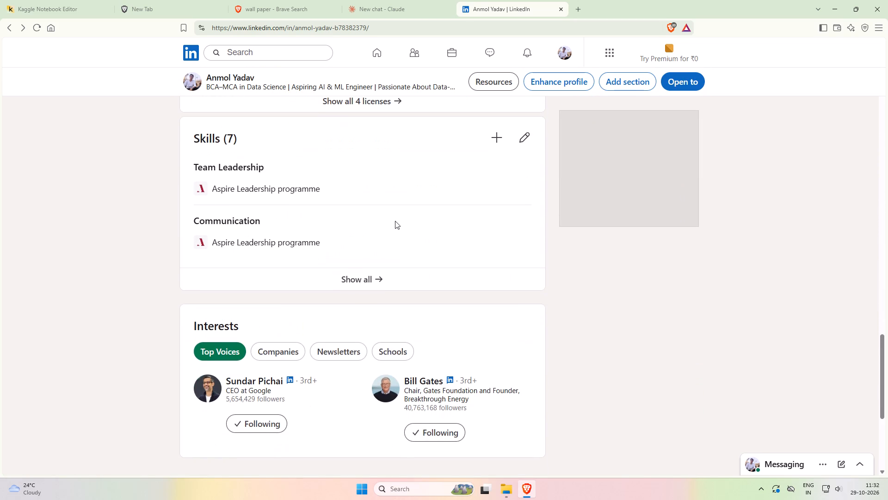
{"action": "left_click", "coordinate": [274, 81]}
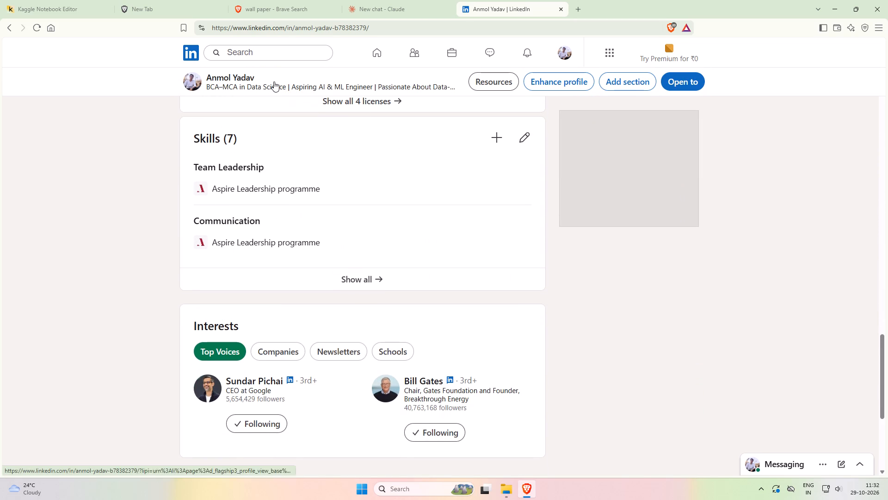
{"action": "left_click", "coordinate": [558, 55]}
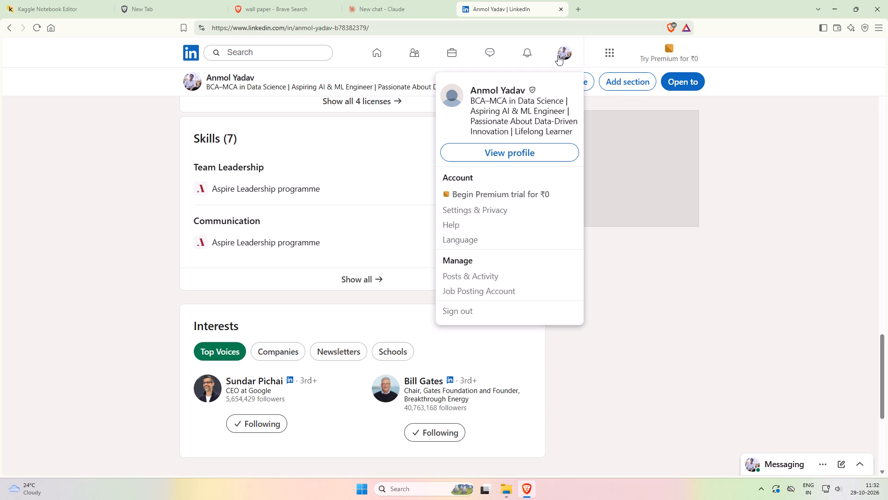
{"action": "left_click", "coordinate": [520, 147]}
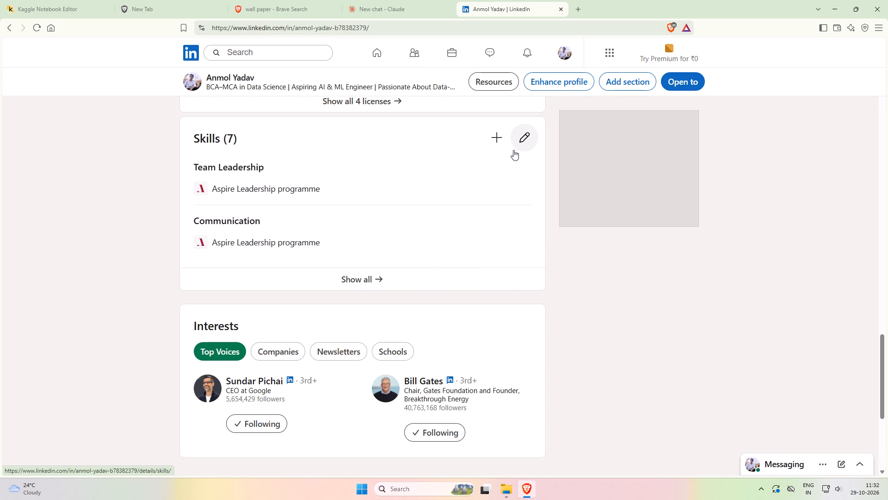
Reopen your profile from the LinkedIn feed and examine it from Skills back to the header for a PDF download option.
{"action": "left_click", "coordinate": [375, 53]}
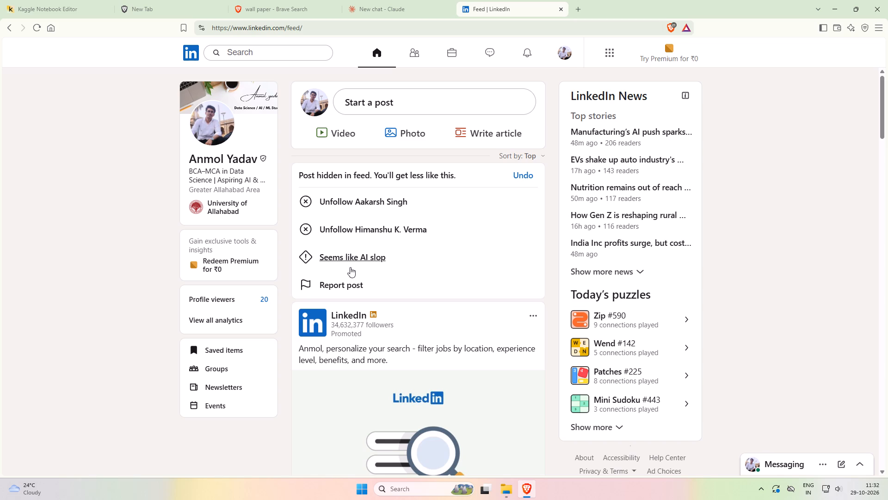
{"action": "scroll", "coordinate": [405, 275], "scroll_direction": "down", "scroll_amount": 2}
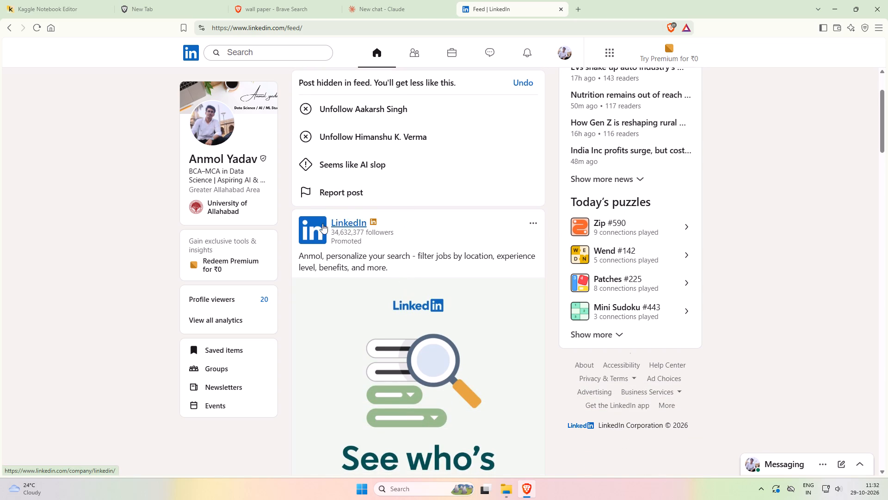
{"action": "left_click", "coordinate": [259, 158]}
{"action": "scroll", "coordinate": [497, 195], "scroll_direction": "up", "scroll_amount": 4}
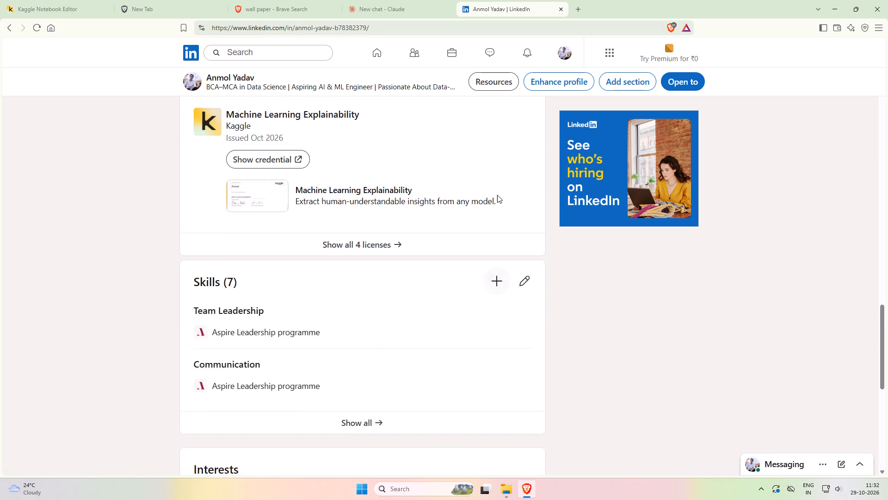
{"action": "scroll", "coordinate": [497, 195], "scroll_direction": "up", "scroll_amount": 9}
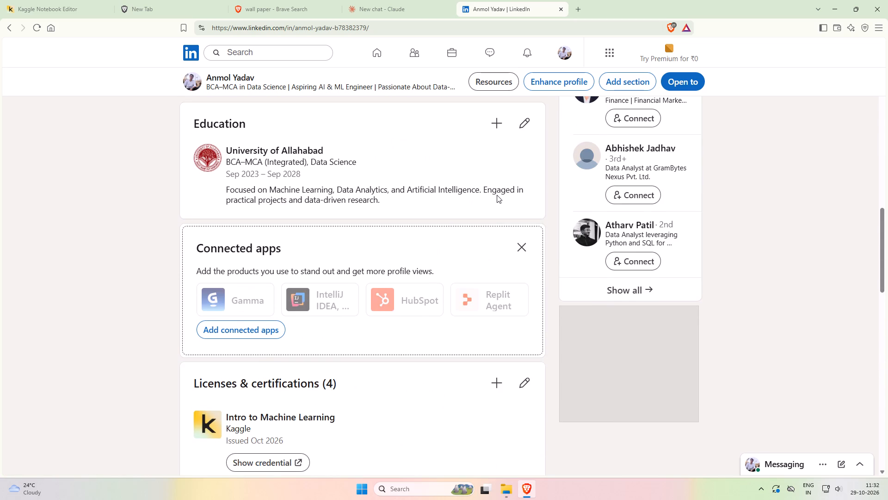
{"action": "scroll", "coordinate": [497, 195], "scroll_direction": "up", "scroll_amount": 8}
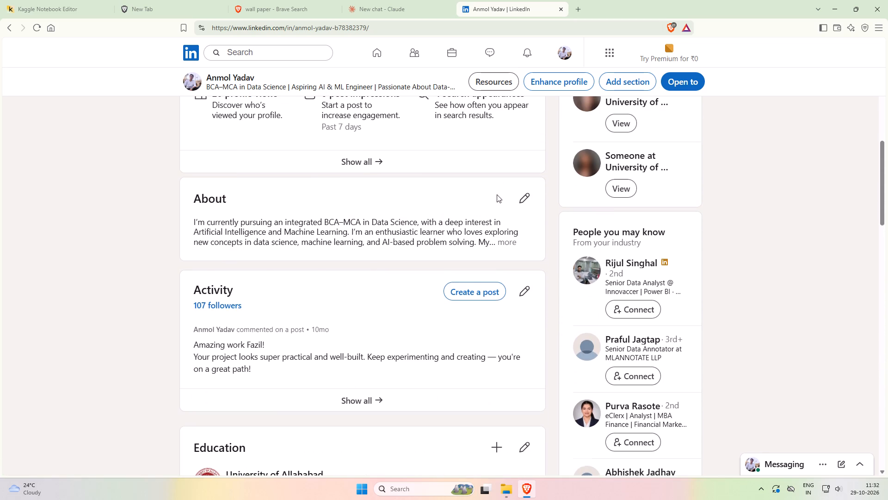
{"action": "scroll", "coordinate": [497, 194], "scroll_direction": "up", "scroll_amount": 6}
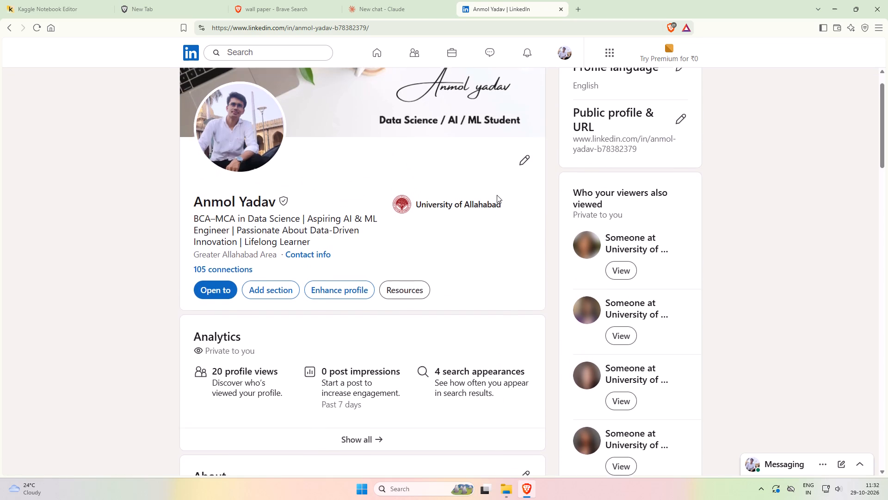
Open the profile's Edit intro form, review its fields through Contact info, and save it without changes.
{"action": "right_click", "coordinate": [529, 198]}
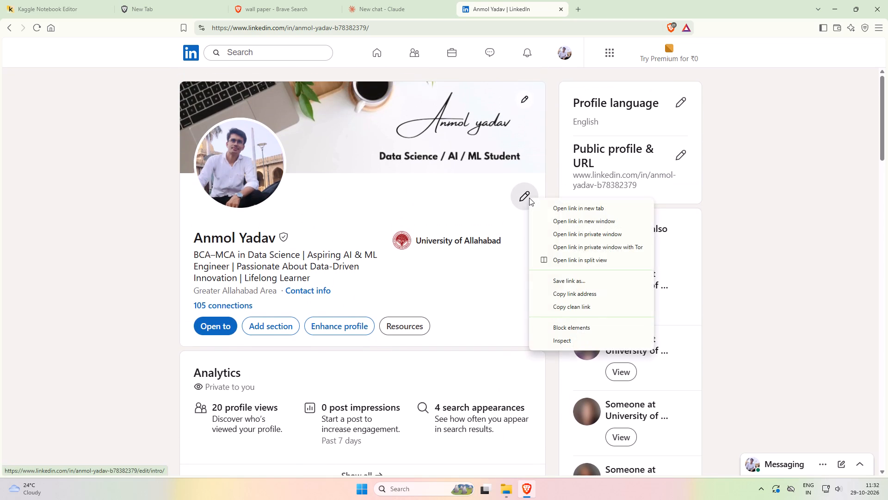
{"action": "left_click", "coordinate": [529, 198]}
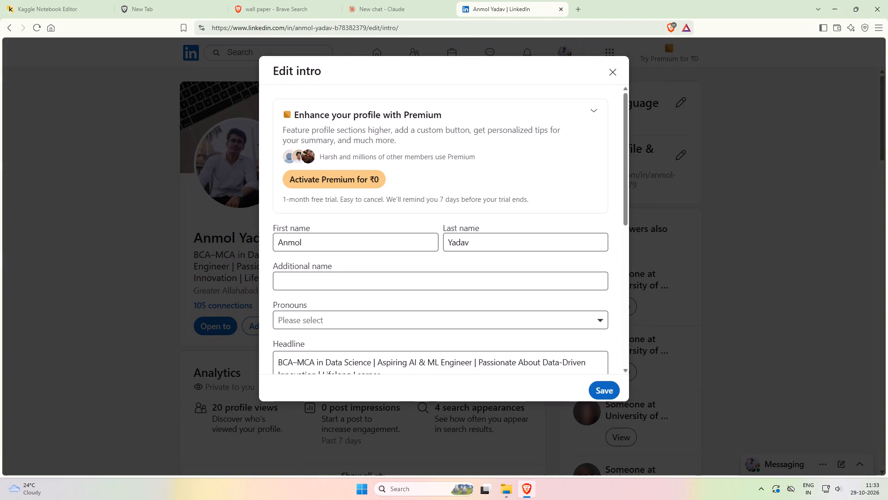
{"action": "scroll", "coordinate": [517, 202], "scroll_direction": "down", "scroll_amount": 12}
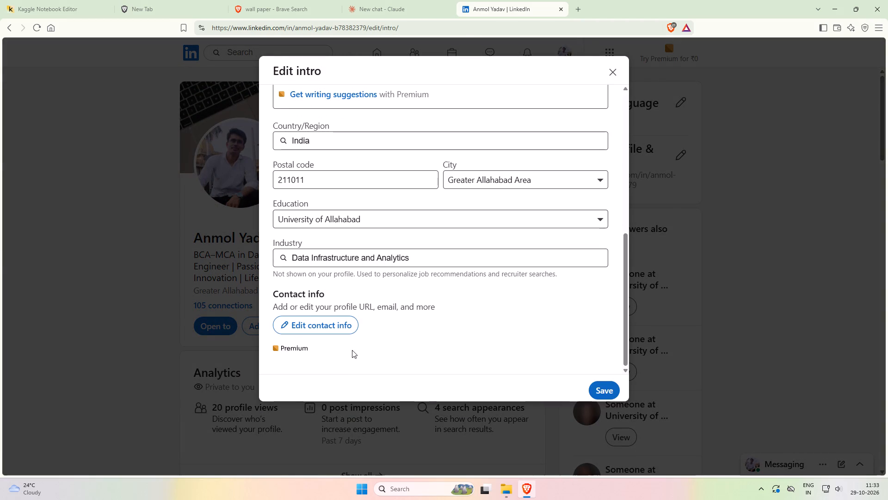
{"action": "left_click", "coordinate": [614, 393]}
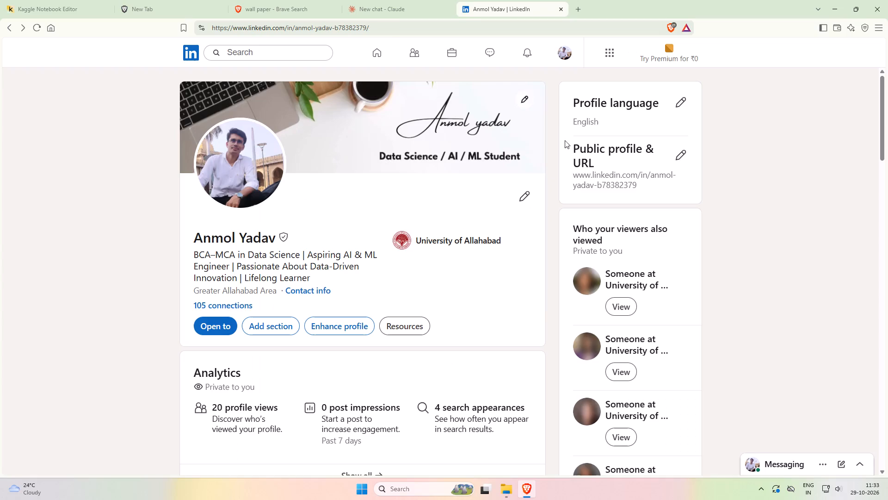
View the profile's Contact info and close it.
{"action": "scroll", "coordinate": [374, 275], "scroll_direction": "down", "scroll_amount": 2}
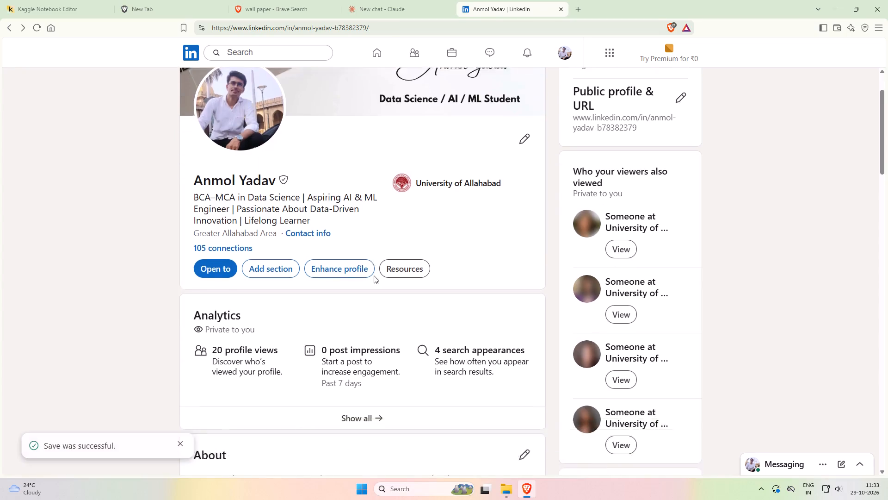
{"action": "left_click", "coordinate": [303, 194]}
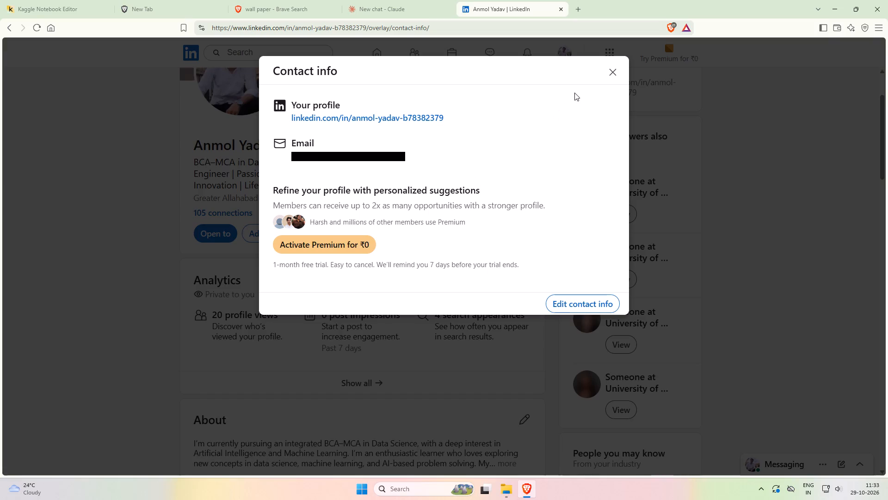
{"action": "left_click", "coordinate": [613, 69]}
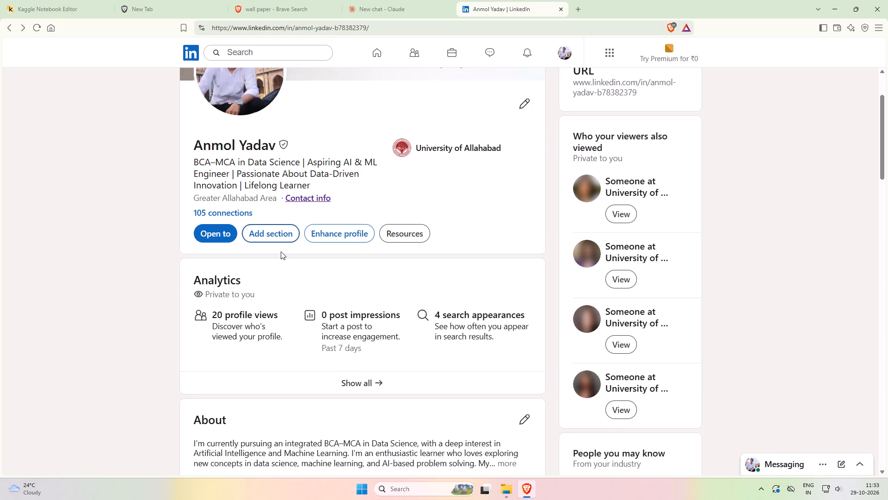
Check the full profile analytics, covering the Overview and Content analytics pages, for a profile download option.
{"action": "scroll", "coordinate": [281, 251], "scroll_direction": "down", "scroll_amount": 3}
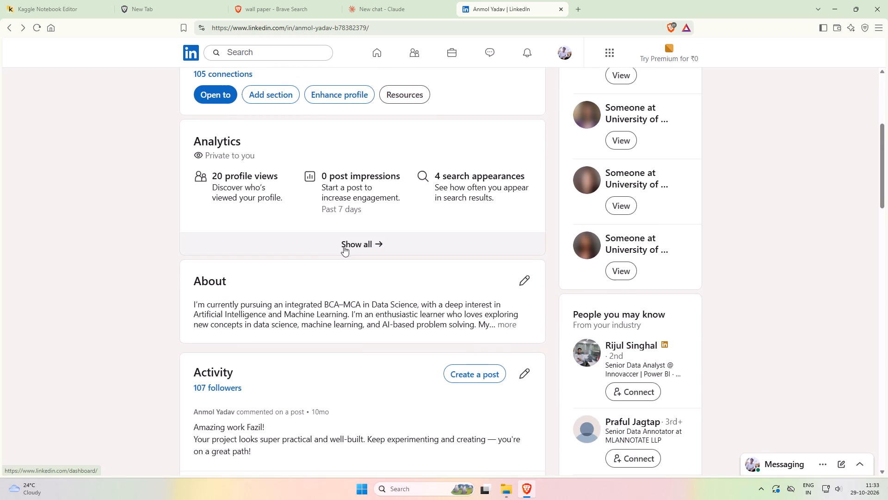
{"action": "left_click", "coordinate": [345, 245]}
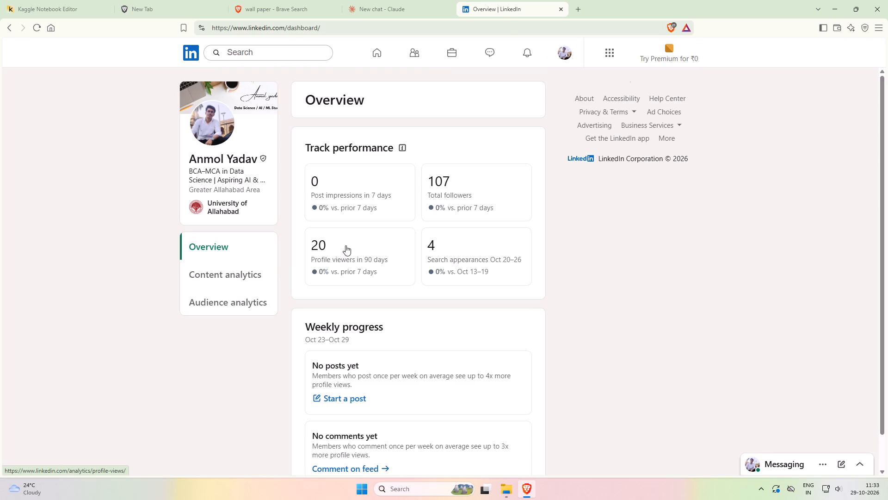
{"action": "scroll", "coordinate": [349, 255], "scroll_direction": "down", "scroll_amount": 1}
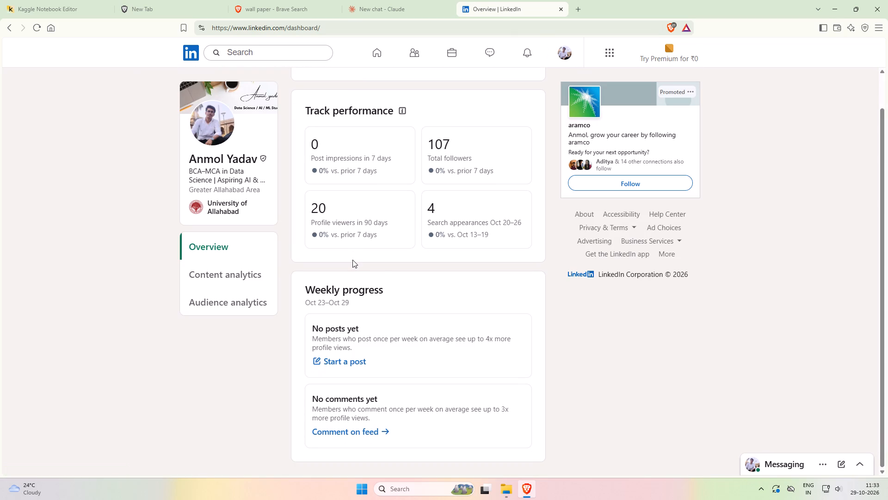
{"action": "scroll", "coordinate": [352, 261], "scroll_direction": "down", "scroll_amount": 2}
{"action": "left_click", "coordinate": [249, 280]}
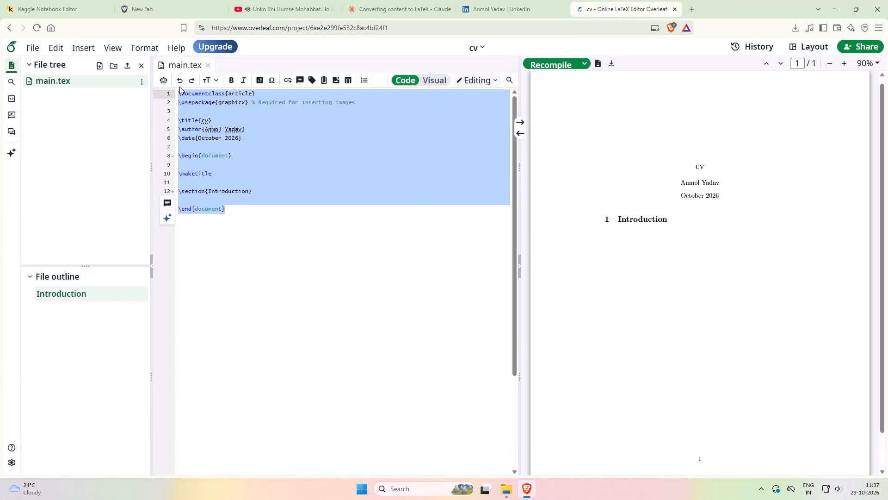
{"action": "key", "text": "ctrl+v"}
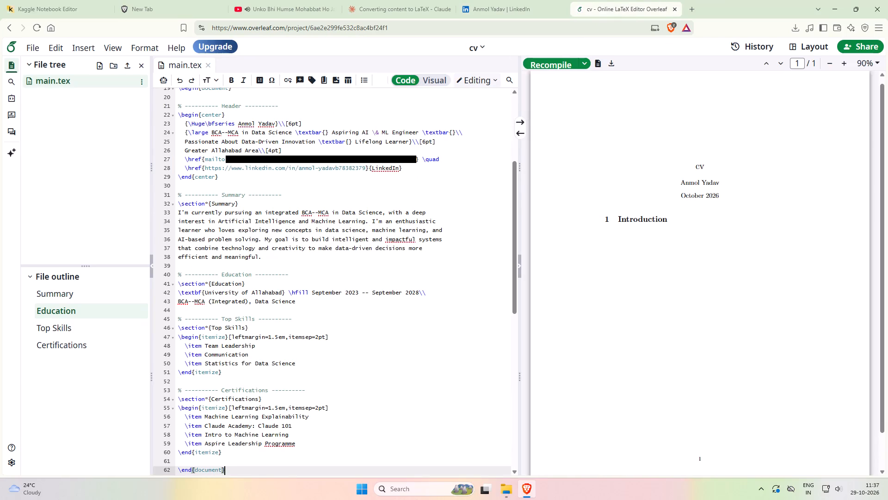
{"action": "scroll", "coordinate": [461, 169], "scroll_direction": "down", "scroll_amount": 5}
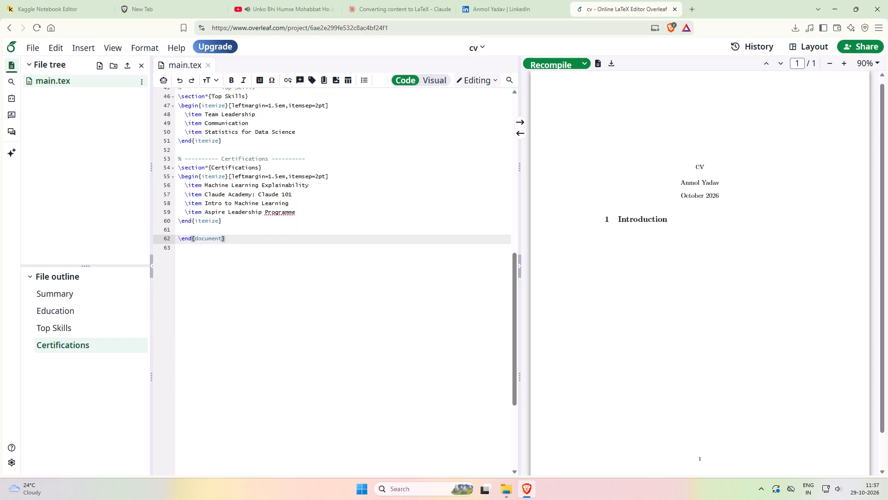
{"action": "scroll", "coordinate": [461, 169], "scroll_direction": "up", "scroll_amount": 1}
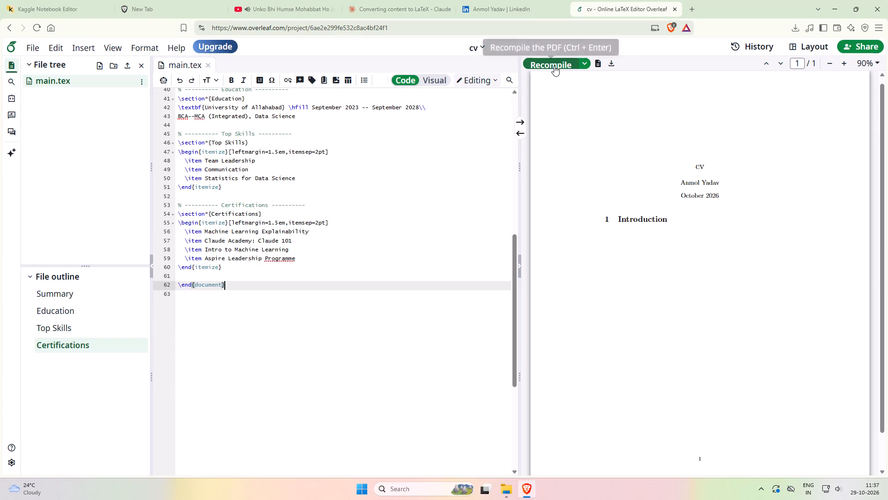
{"action": "scroll", "coordinate": [397, 131], "scroll_direction": "up", "scroll_amount": 8}
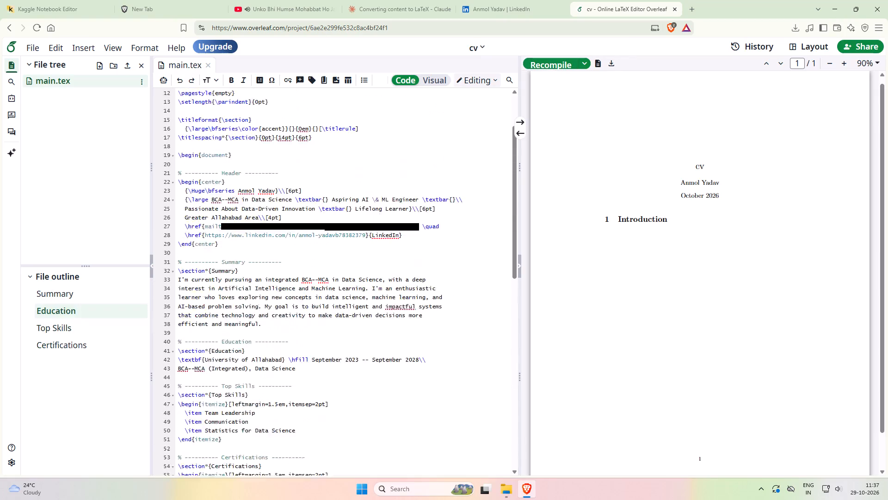
{"action": "scroll", "coordinate": [393, 191], "scroll_direction": "up", "scroll_amount": 3}
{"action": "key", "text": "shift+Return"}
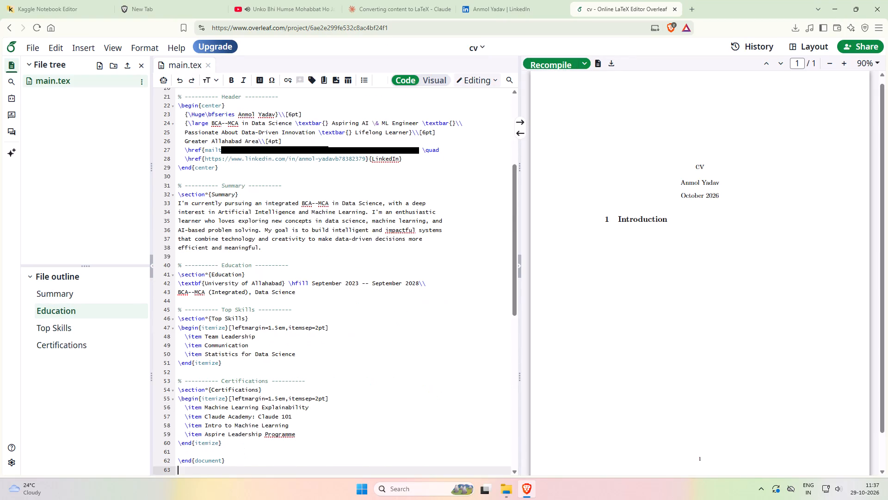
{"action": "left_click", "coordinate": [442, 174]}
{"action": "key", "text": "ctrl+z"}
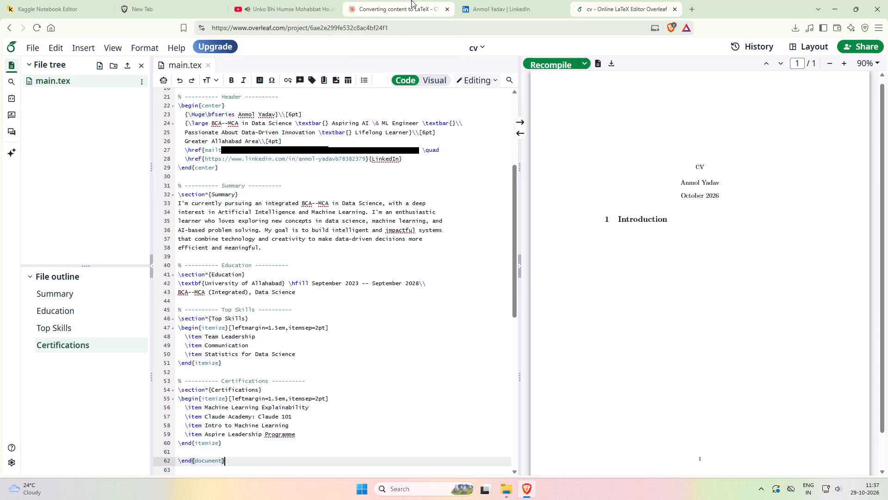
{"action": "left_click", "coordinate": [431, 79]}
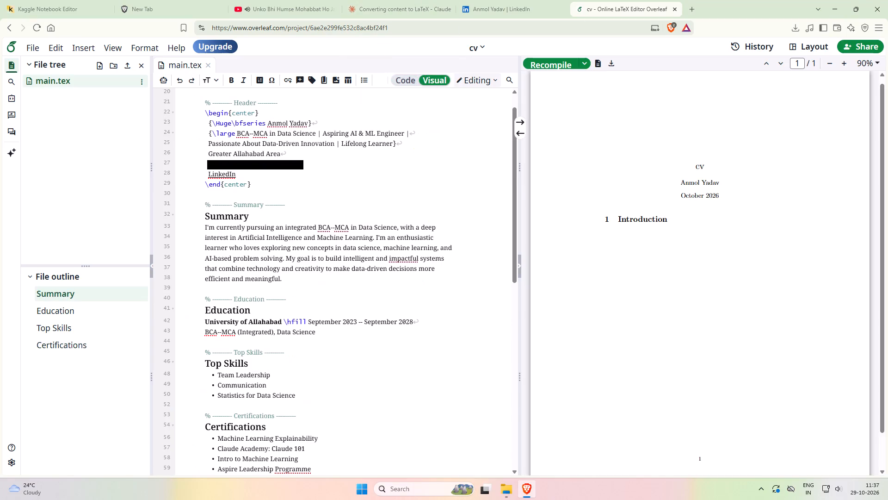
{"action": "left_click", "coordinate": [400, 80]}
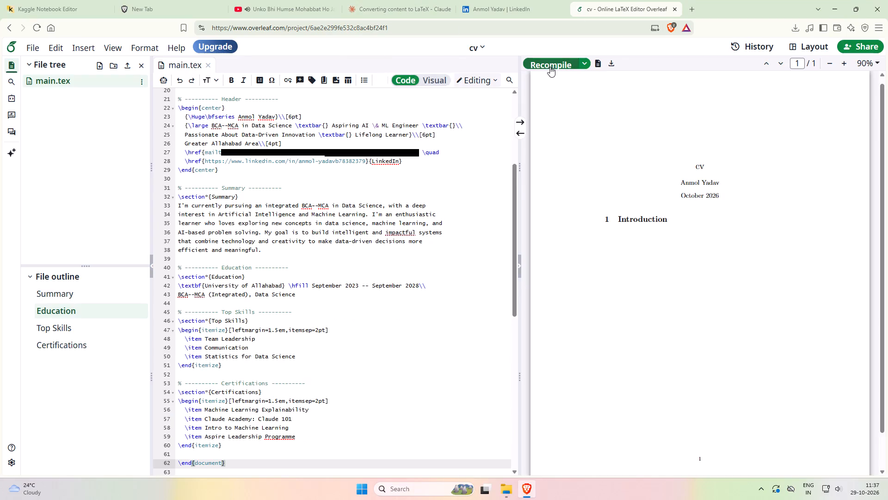
Recompile the cv project and look over the rendered resume in the PDF preview.
{"action": "left_click", "coordinate": [550, 67]}
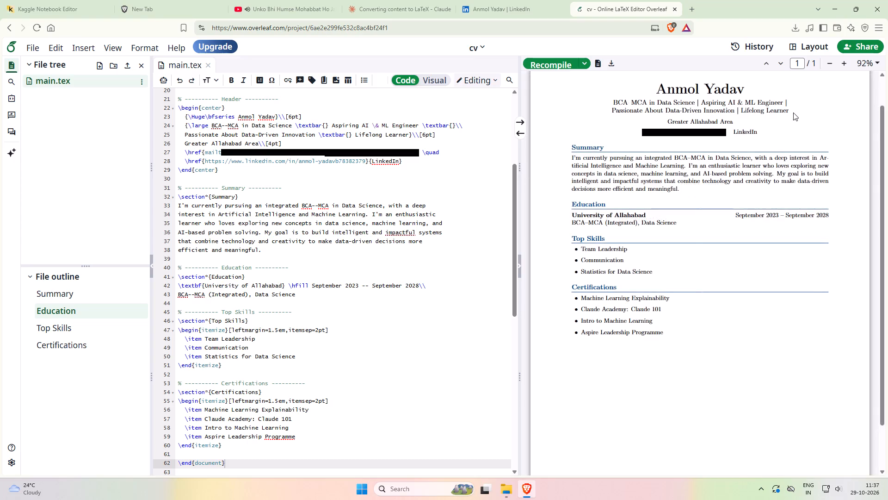
{"action": "scroll", "coordinate": [741, 190], "scroll_direction": "down", "scroll_amount": 3}
{"action": "scroll", "coordinate": [740, 194], "scroll_direction": "up", "scroll_amount": 4}
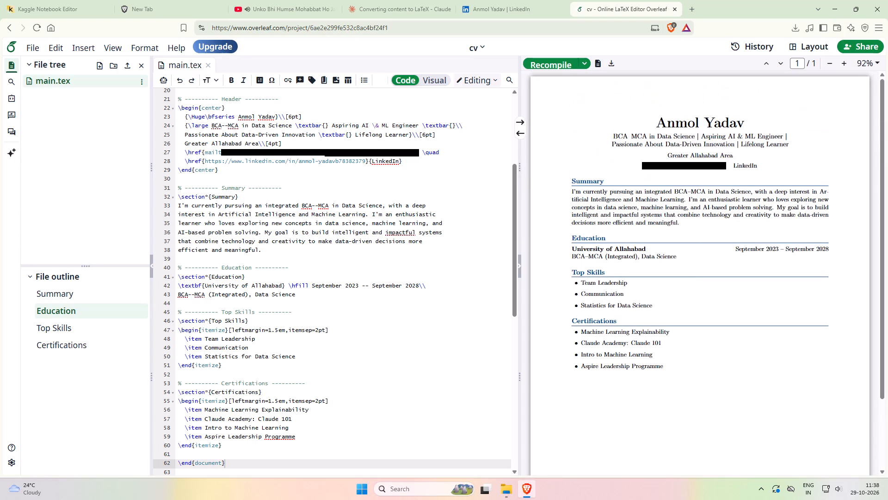
Look over the compiled resume's summary, education, skills and certifications in the PDF preview, and its source code in main.tex.
{"action": "scroll", "coordinate": [740, 194], "scroll_direction": "down", "scroll_amount": 3}
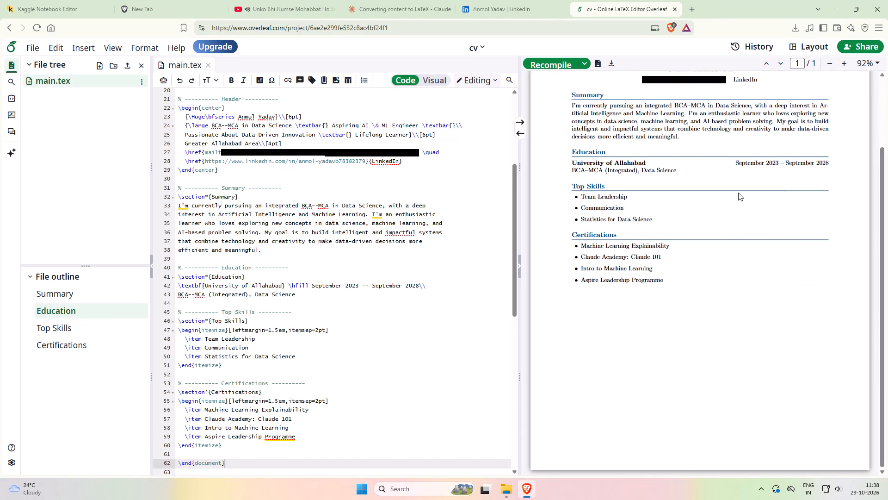
{"action": "left_click_drag", "start_coordinate": [694, 166], "coordinate": [683, 168]}
{"action": "left_click_drag", "start_coordinate": [683, 168], "coordinate": [570, 162]}
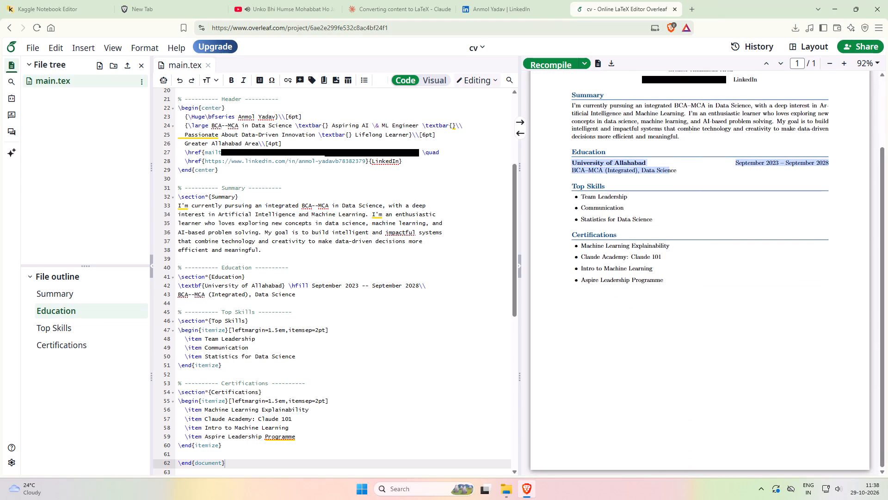
{"action": "left_click_drag", "start_coordinate": [567, 105], "coordinate": [625, 123]}
{"action": "left_click", "coordinate": [663, 123]}
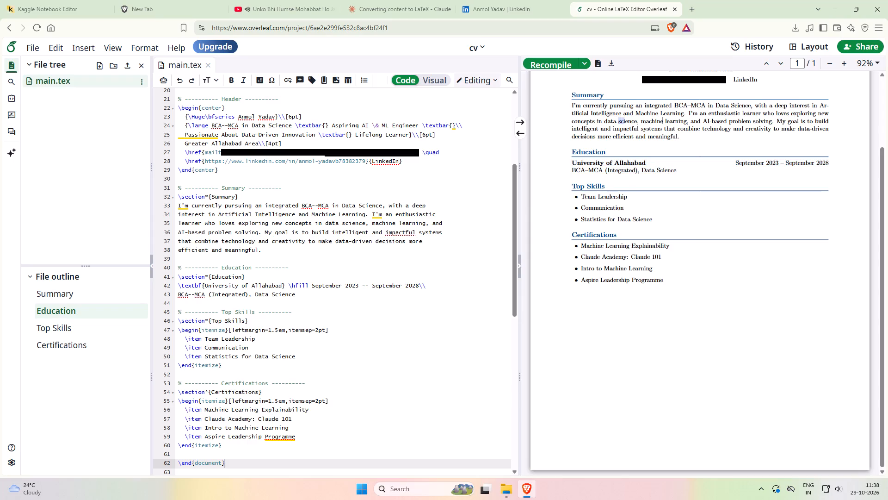
{"action": "scroll", "coordinate": [644, 110], "scroll_direction": "up", "scroll_amount": 3}
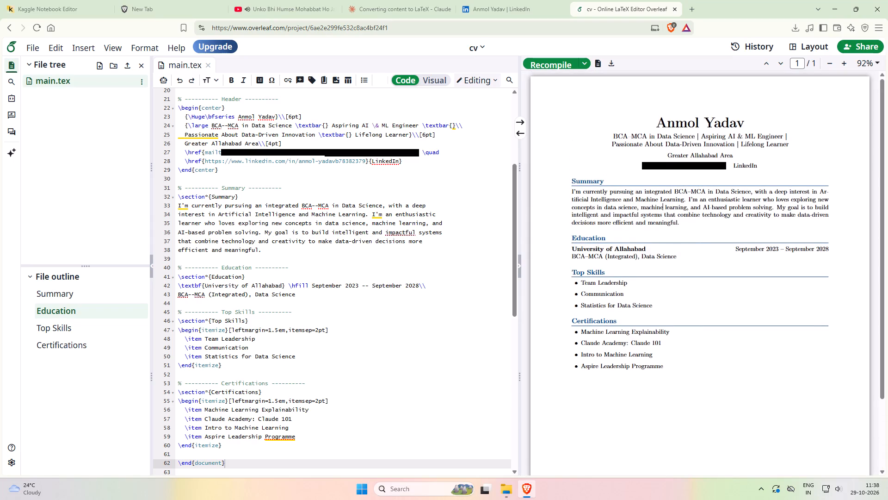
{"action": "scroll", "coordinate": [250, 135], "scroll_direction": "down", "scroll_amount": 5}
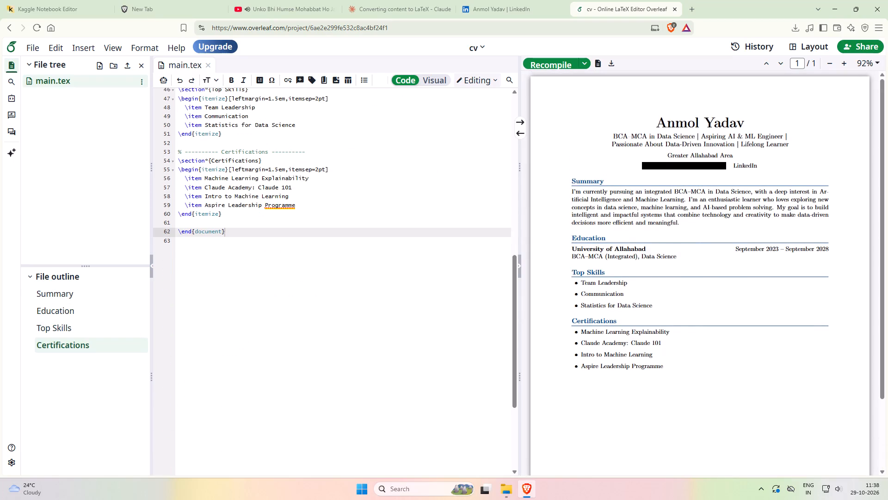
{"action": "scroll", "coordinate": [277, 146], "scroll_direction": "up", "scroll_amount": 14}
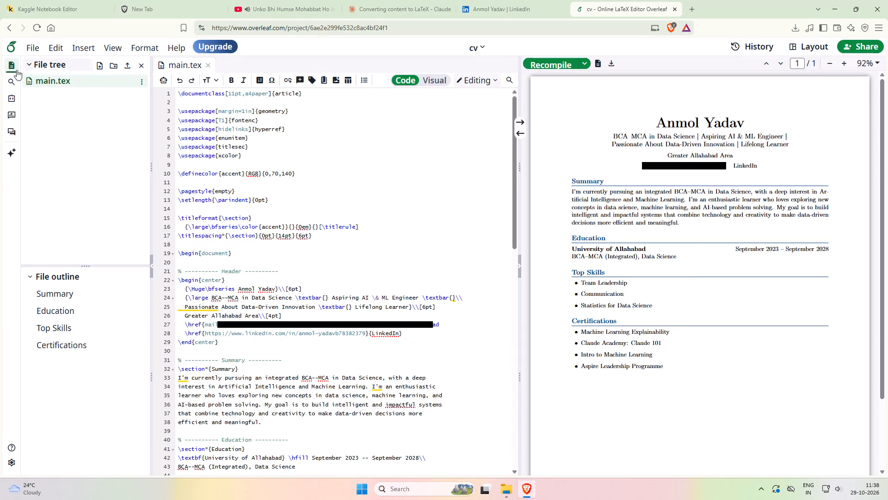
Leave the editor, restore the older cv project from the trash, and return to the list of all projects.
{"action": "left_click", "coordinate": [12, 25]}
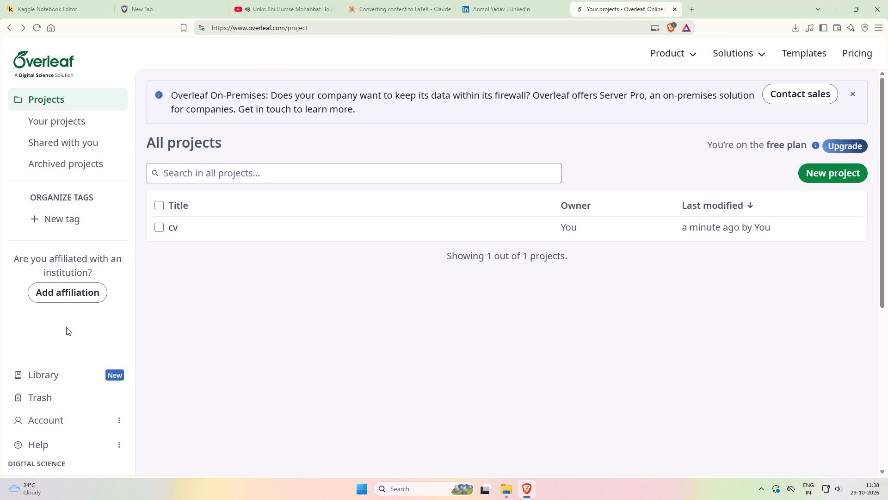
{"action": "scroll", "coordinate": [90, 350], "scroll_direction": "down", "scroll_amount": 4}
{"action": "left_click_drag", "start_coordinate": [58, 406], "coordinate": [53, 397]}
{"action": "left_click", "coordinate": [53, 397]}
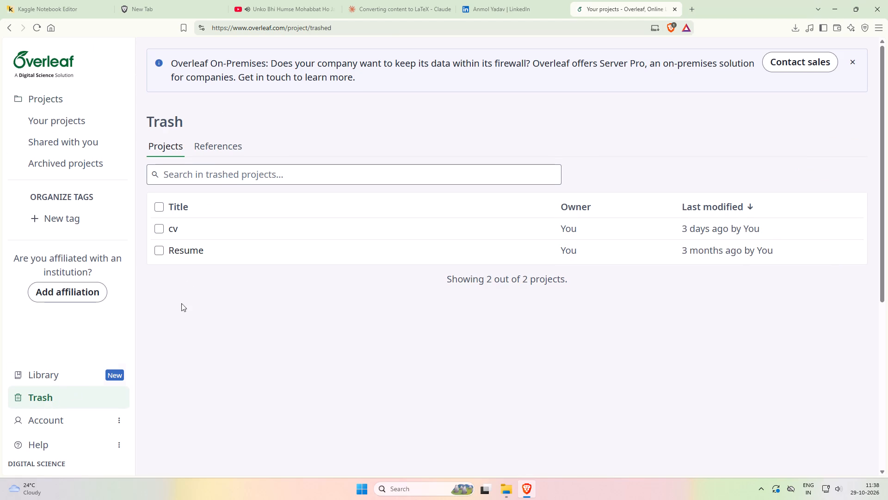
{"action": "left_click", "coordinate": [202, 221]}
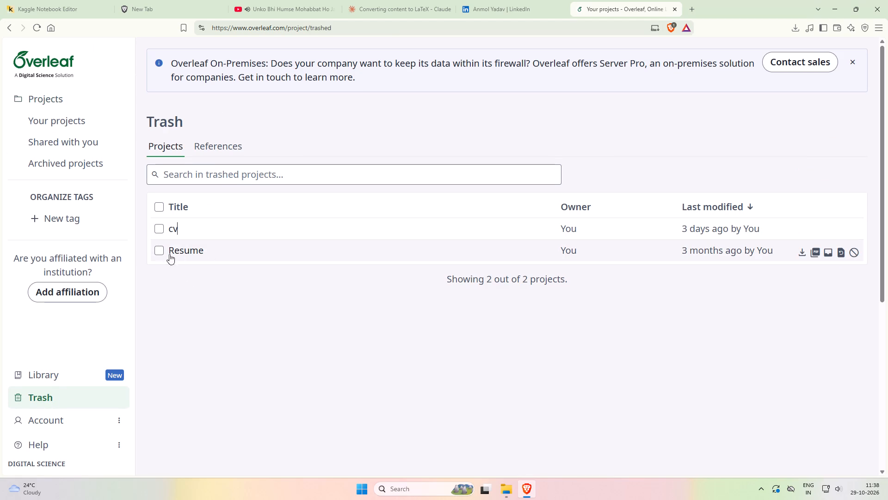
{"action": "left_click", "coordinate": [155, 229]}
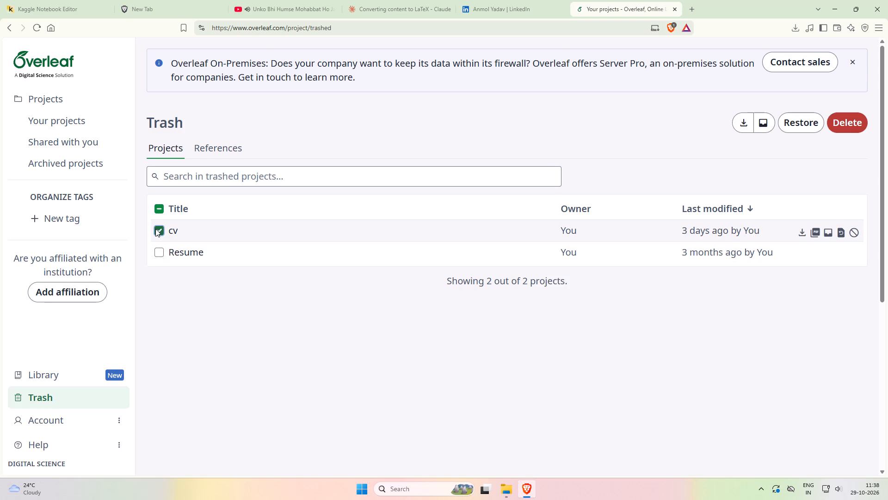
{"action": "left_click", "coordinate": [797, 125]}
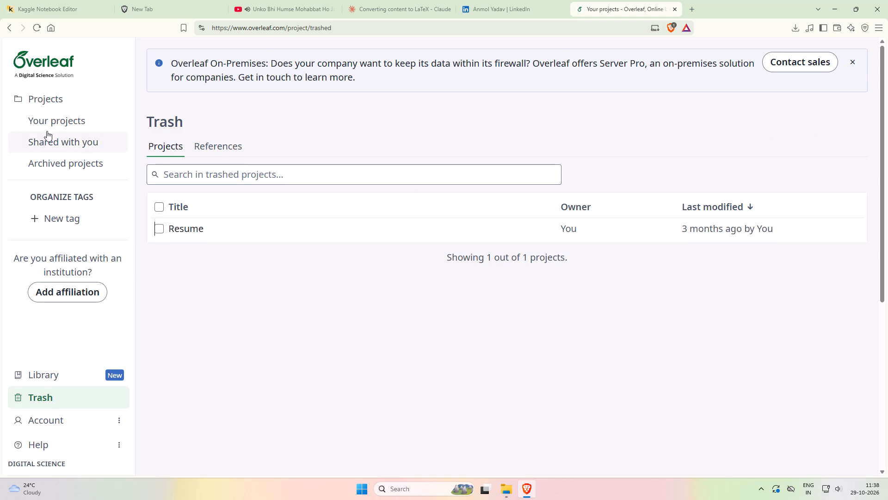
{"action": "left_click", "coordinate": [58, 105]}
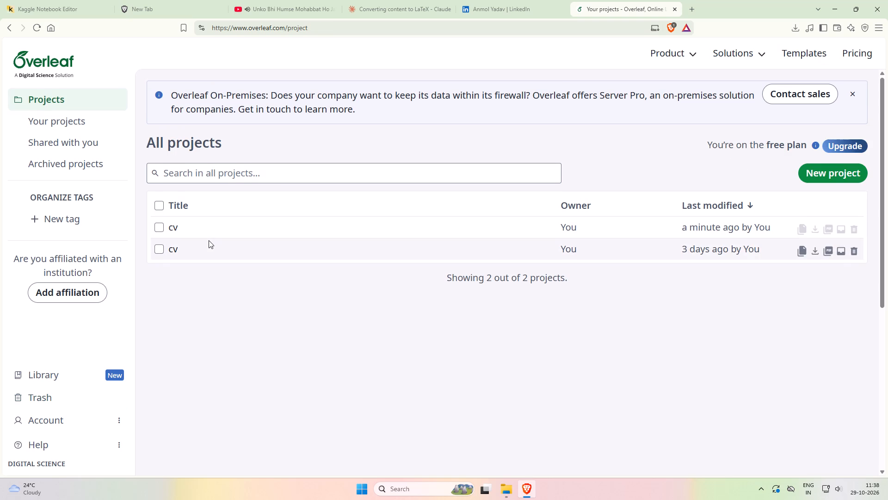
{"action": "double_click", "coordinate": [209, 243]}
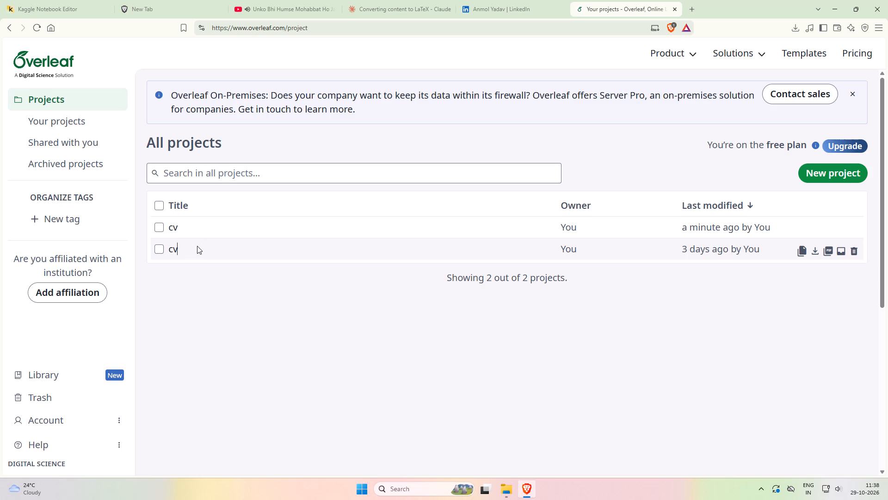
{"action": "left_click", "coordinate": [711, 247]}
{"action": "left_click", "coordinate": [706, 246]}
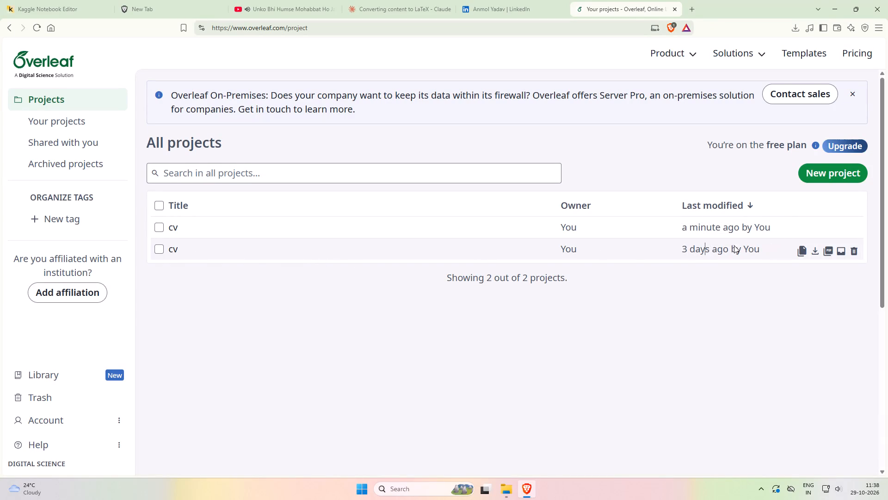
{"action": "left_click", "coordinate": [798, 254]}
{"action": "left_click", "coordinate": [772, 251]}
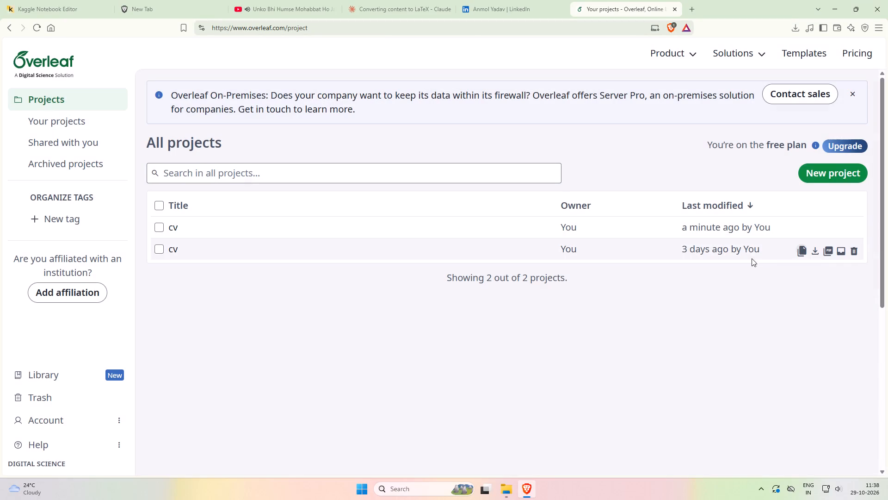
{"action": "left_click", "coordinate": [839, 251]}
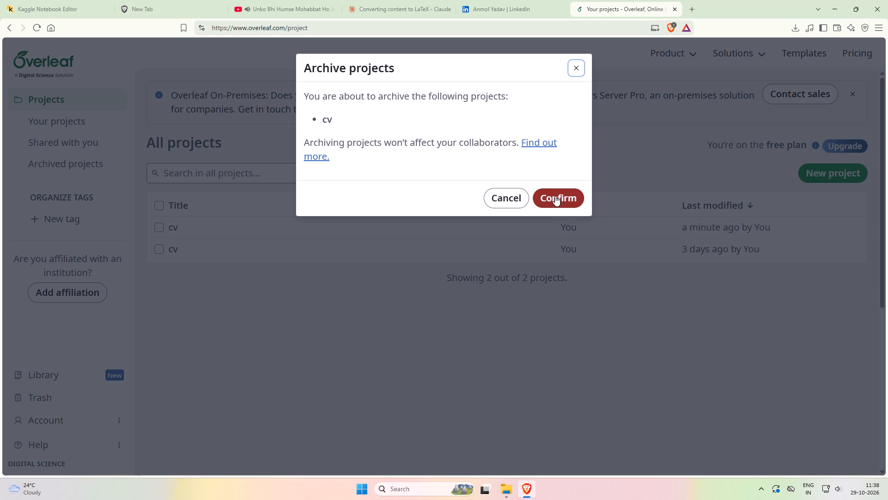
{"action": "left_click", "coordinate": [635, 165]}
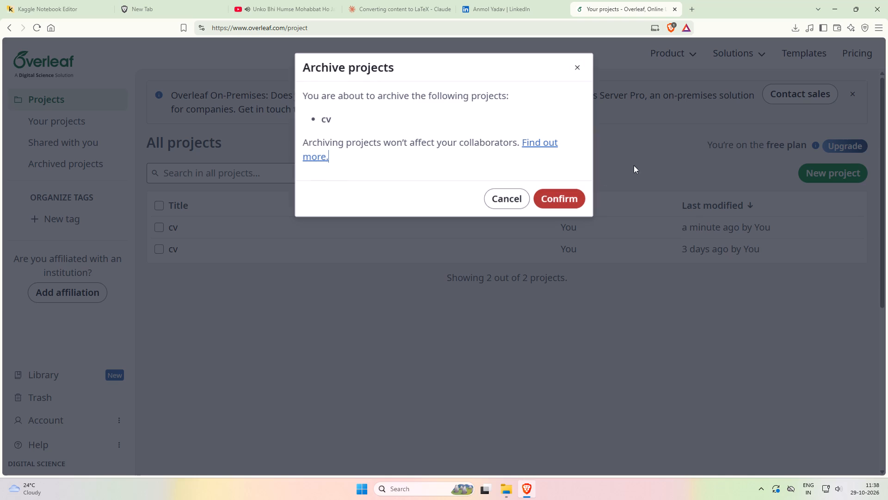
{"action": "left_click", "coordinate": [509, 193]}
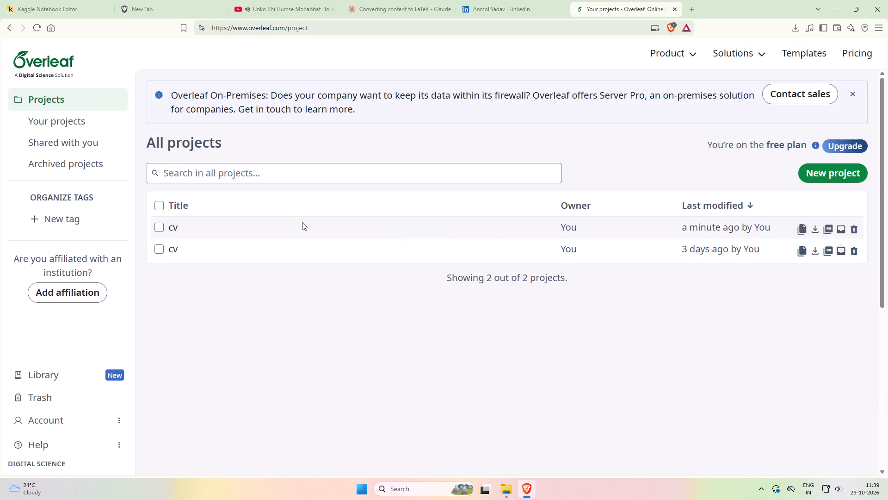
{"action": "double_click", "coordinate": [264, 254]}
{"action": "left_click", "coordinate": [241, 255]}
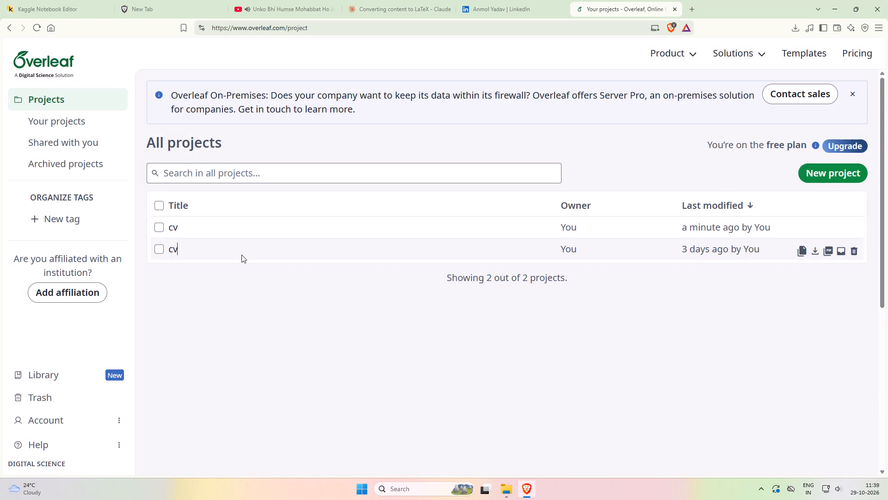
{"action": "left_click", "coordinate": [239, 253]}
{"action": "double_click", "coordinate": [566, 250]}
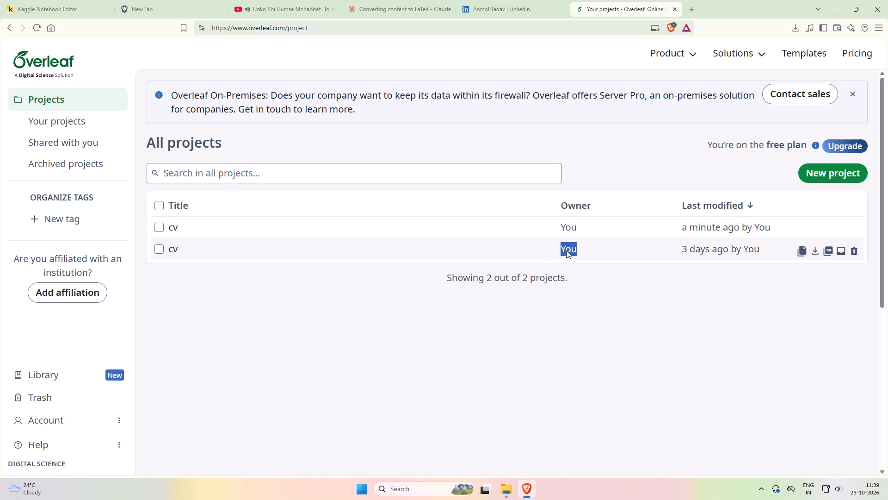
Rename the restored older cv project as "cv 1".
{"action": "left_click", "coordinate": [159, 248]}
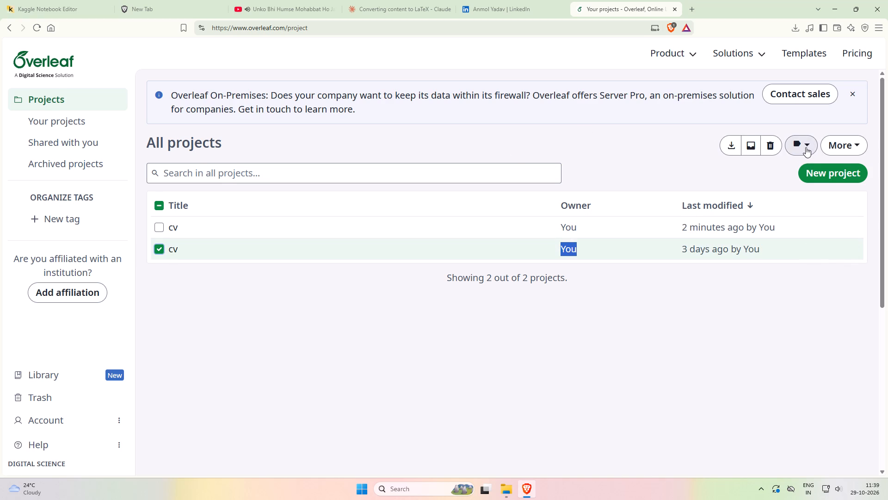
{"action": "left_click", "coordinate": [844, 145]}
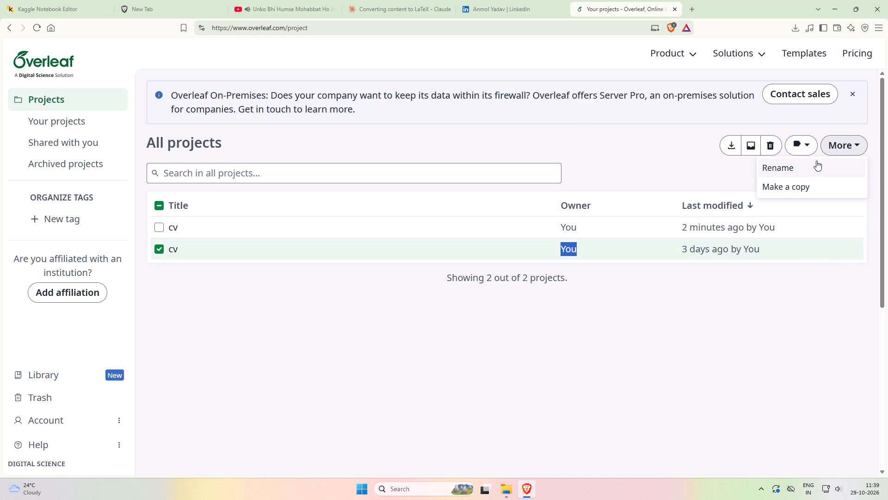
{"action": "left_click", "coordinate": [779, 175]}
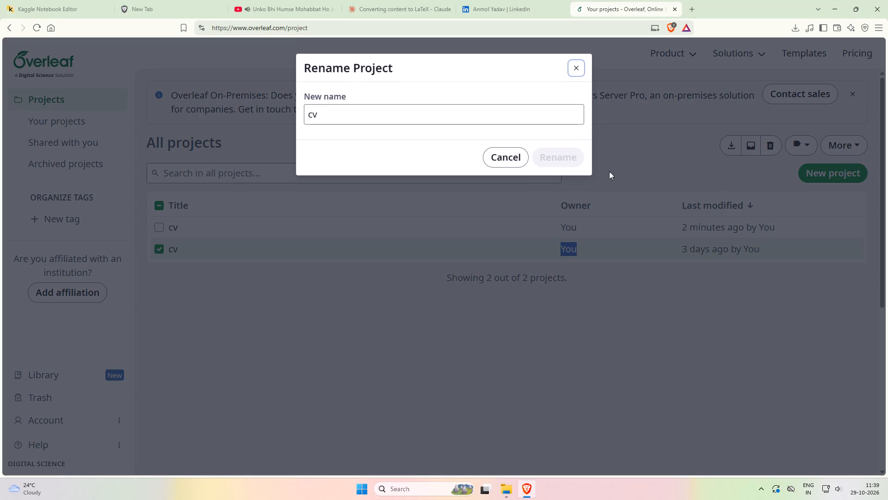
{"action": "left_click", "coordinate": [338, 123]}
{"action": "key", "text": "space"}
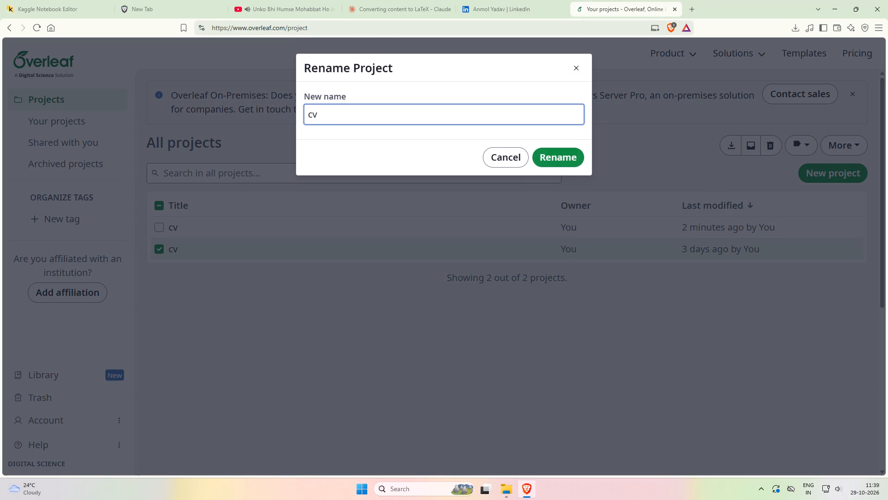
{"action": "key", "text": "1"}
{"action": "left_click", "coordinate": [575, 161]}
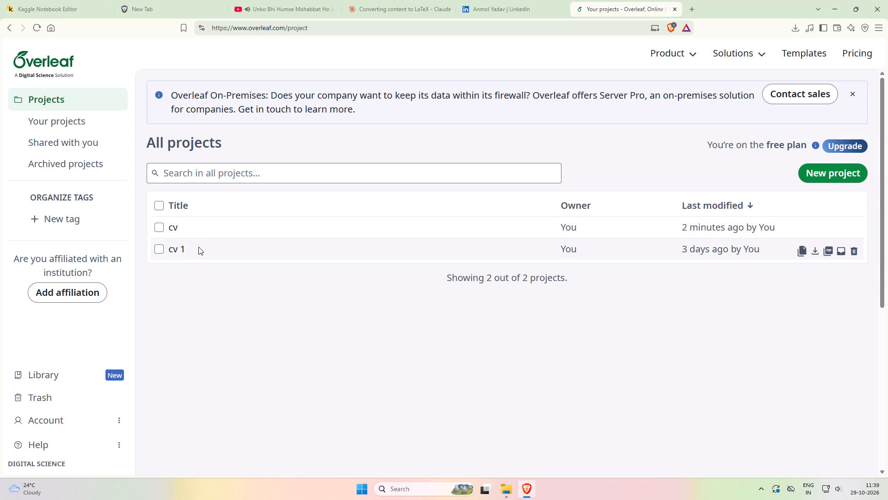
Open the cv 1 project in the editor.
{"action": "right_click_drag", "start_coordinate": [198, 246], "coordinate": [192, 246]}
{"action": "left_click", "coordinate": [277, 244]}
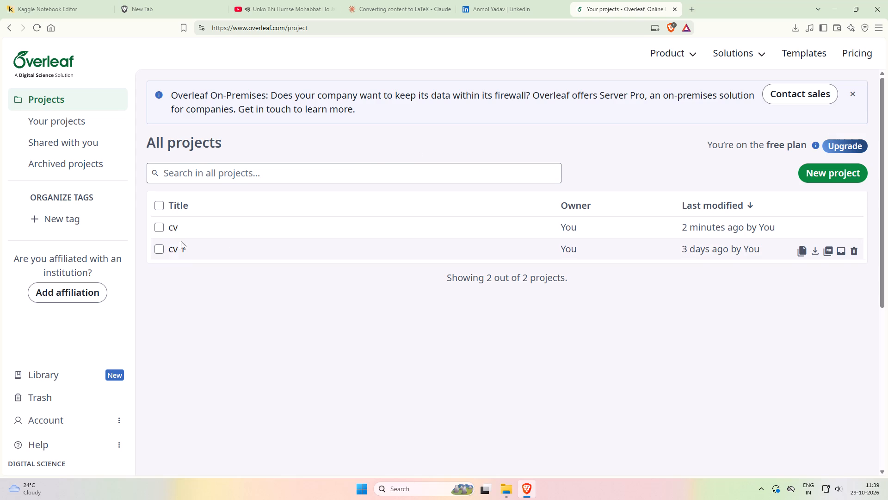
{"action": "left_click", "coordinate": [184, 260]}
{"action": "left_click", "coordinate": [176, 251]}
{"action": "double_click", "coordinate": [173, 249]}
{"action": "left_click", "coordinate": [162, 246]}
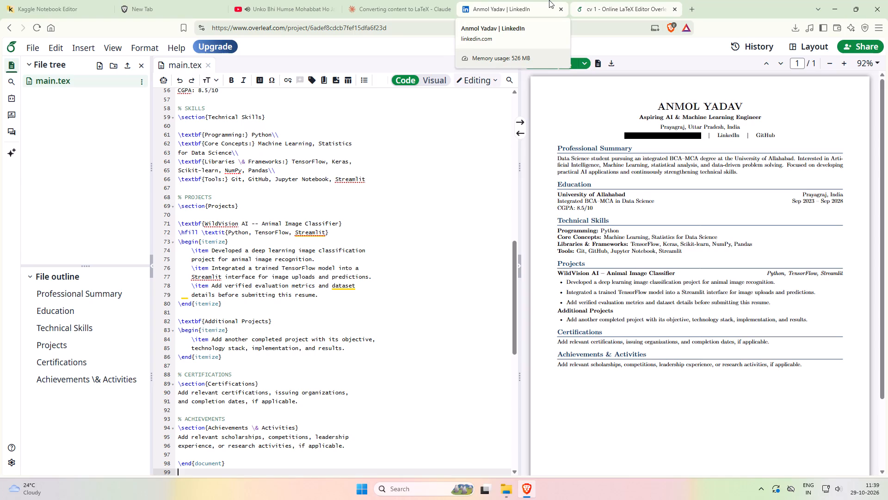
Examine the cv 1 resume from header to achievements, in both the PDF preview and the main.tex source code.
{"action": "scroll", "coordinate": [601, 192], "scroll_direction": "down", "scroll_amount": 1}
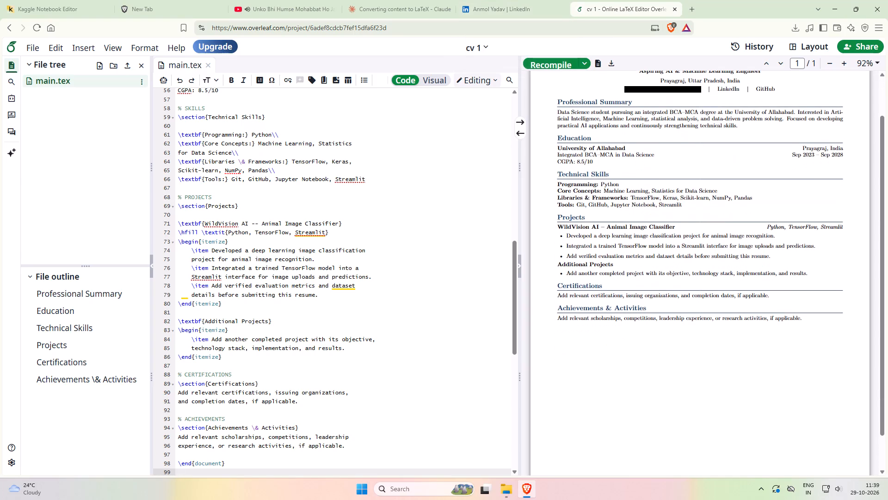
{"action": "scroll", "coordinate": [597, 192], "scroll_direction": "down", "scroll_amount": 2}
{"action": "scroll", "coordinate": [205, 132], "scroll_direction": "down", "scroll_amount": 6}
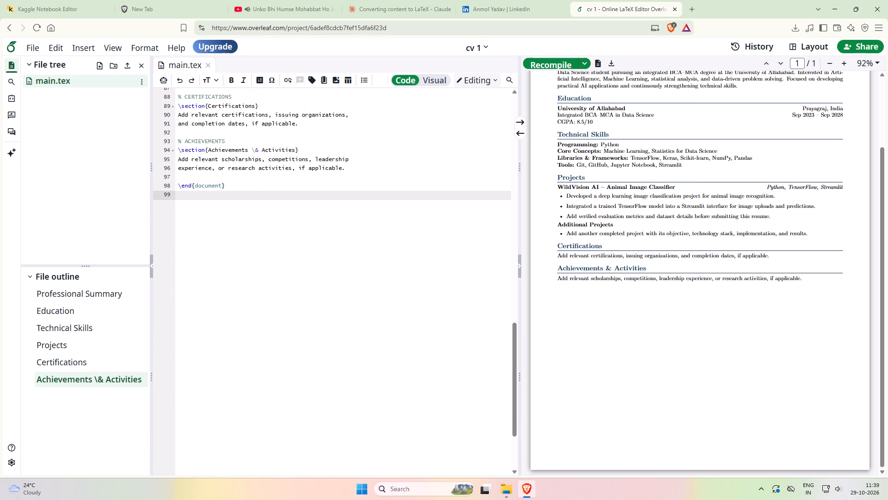
{"action": "scroll", "coordinate": [207, 133], "scroll_direction": "up", "scroll_amount": 8}
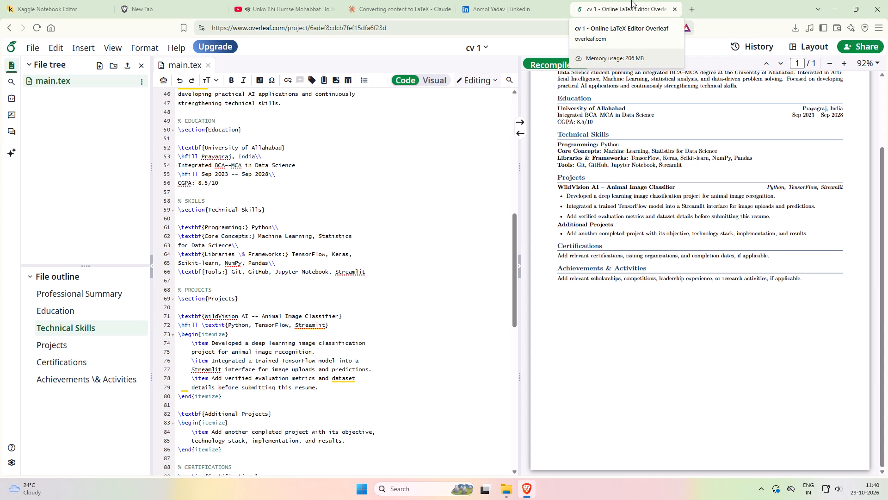
{"action": "scroll", "coordinate": [441, 208], "scroll_direction": "up", "scroll_amount": 6}
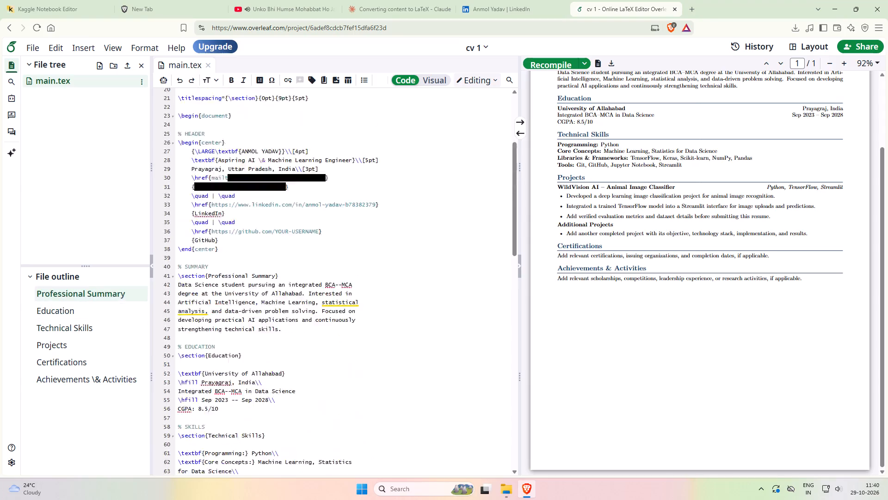
{"action": "scroll", "coordinate": [413, 191], "scroll_direction": "up", "scroll_amount": 8}
{"action": "scroll", "coordinate": [408, 184], "scroll_direction": "down", "scroll_amount": 4}
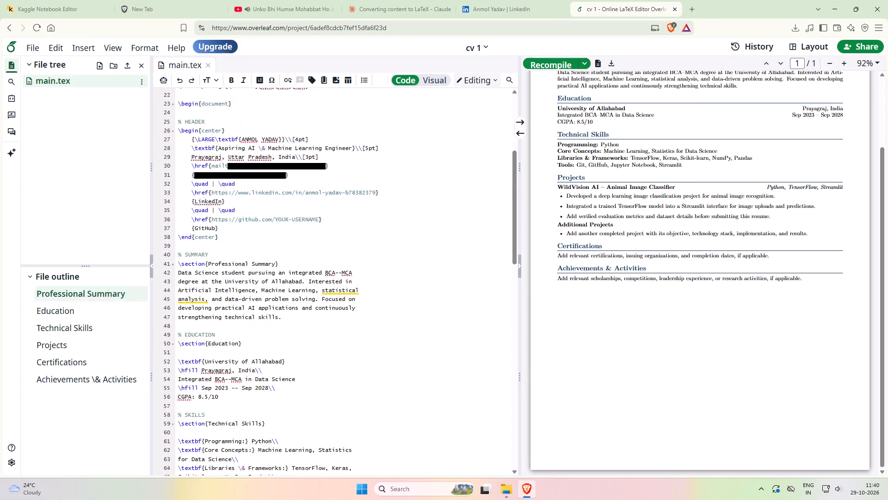
{"action": "scroll", "coordinate": [401, 176], "scroll_direction": "down", "scroll_amount": 20}
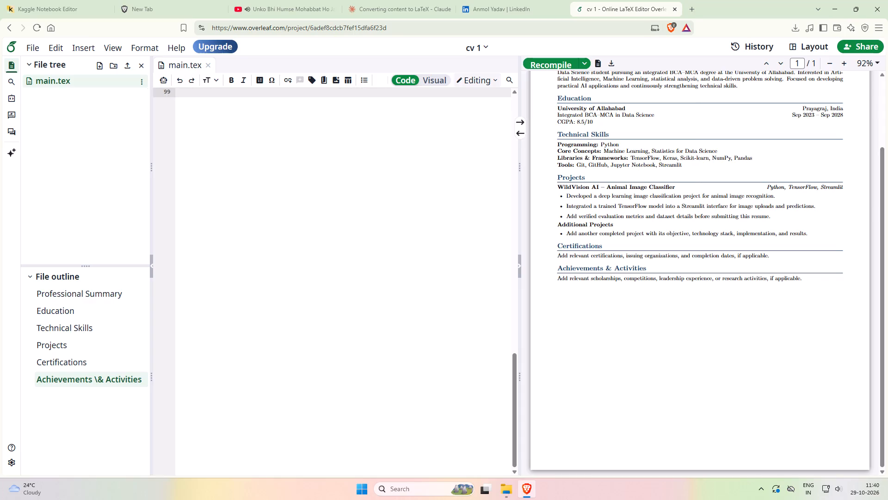
{"action": "scroll", "coordinate": [793, 181], "scroll_direction": "up", "scroll_amount": 4}
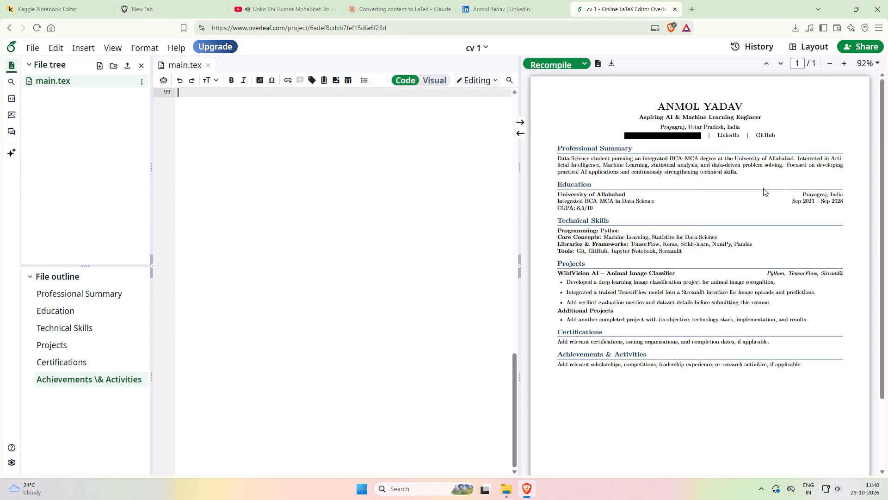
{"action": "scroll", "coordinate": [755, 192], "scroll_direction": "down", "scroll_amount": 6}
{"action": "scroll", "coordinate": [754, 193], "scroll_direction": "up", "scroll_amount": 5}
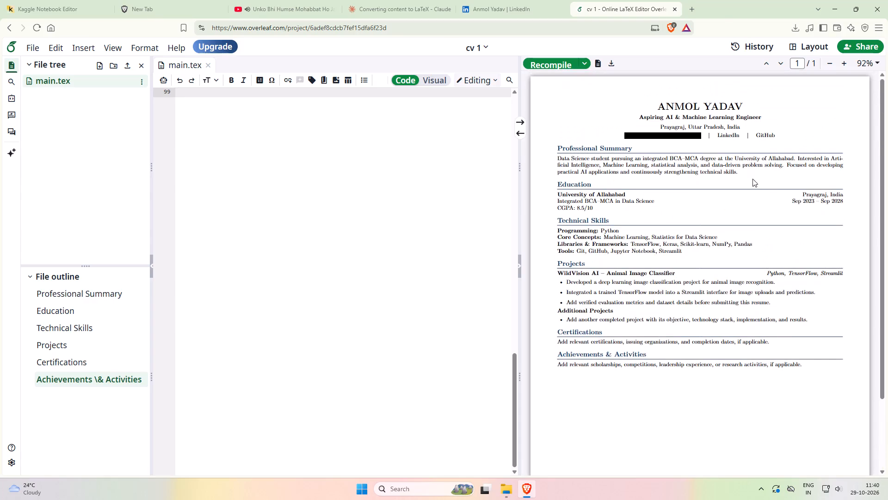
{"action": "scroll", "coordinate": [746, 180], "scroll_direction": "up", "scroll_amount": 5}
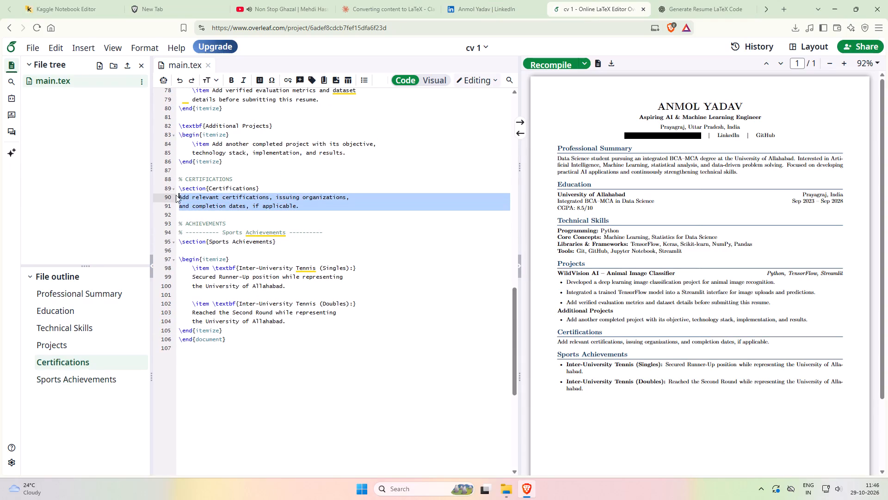
{"action": "left_click_drag", "start_coordinate": [176, 195], "coordinate": [176, 190]}
{"action": "key", "text": "ctrl+v"}
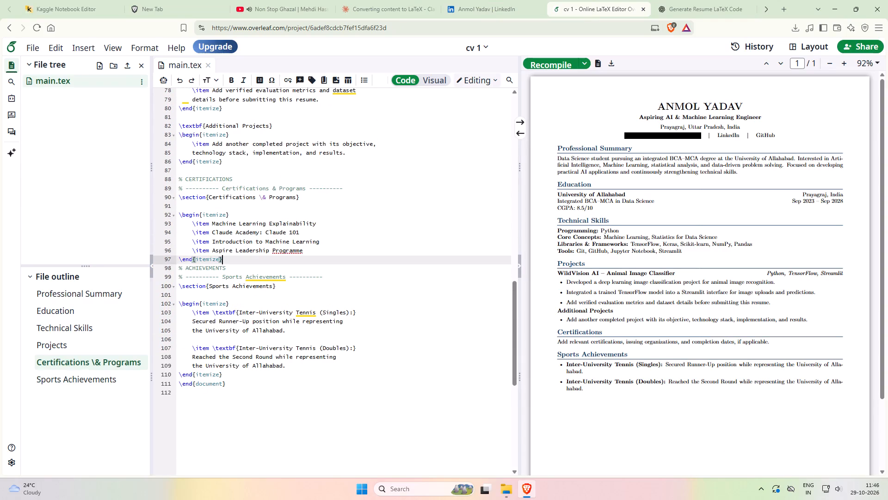
Recompile the cv 1 resume and look over the page with the new Certifications & Programs section.
{"action": "left_click", "coordinate": [549, 68]}
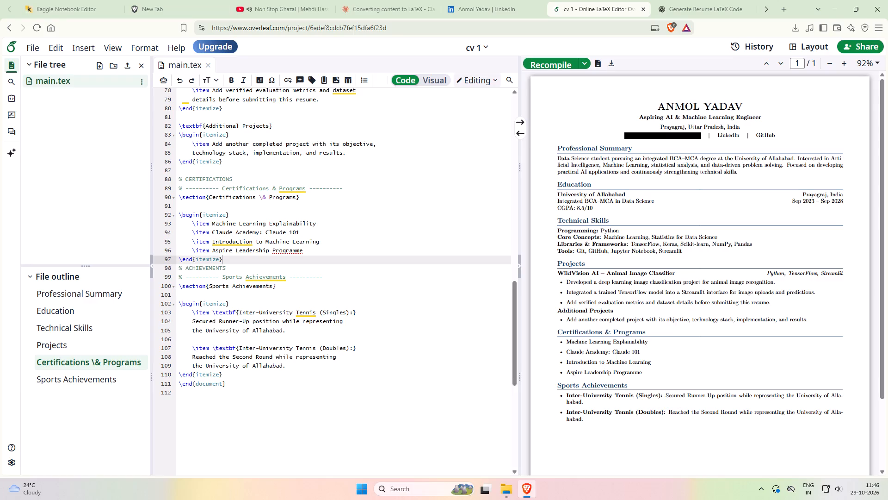
{"action": "scroll", "coordinate": [587, 280], "scroll_direction": "up", "scroll_amount": 1}
{"action": "scroll", "coordinate": [573, 266], "scroll_direction": "down", "scroll_amount": 2}
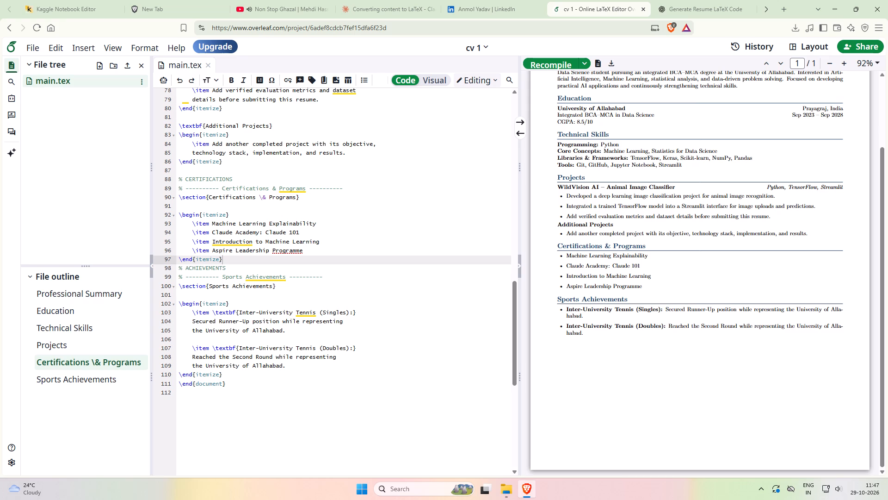
Move the Introduction to Machine Learning item to the start of the certifications list, indented like the others, and remove the leftover blank line.
{"action": "left_click_drag", "start_coordinate": [191, 241], "coordinate": [329, 240]}
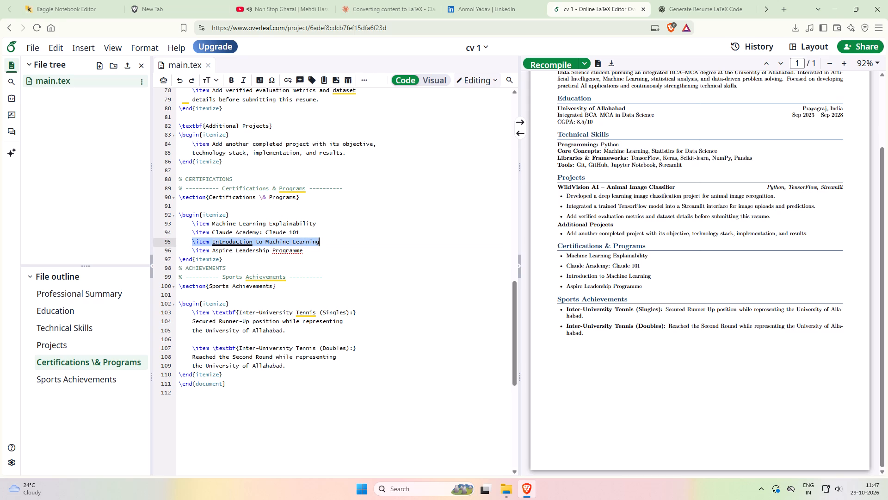
{"action": "key", "text": "ctrl+x"}
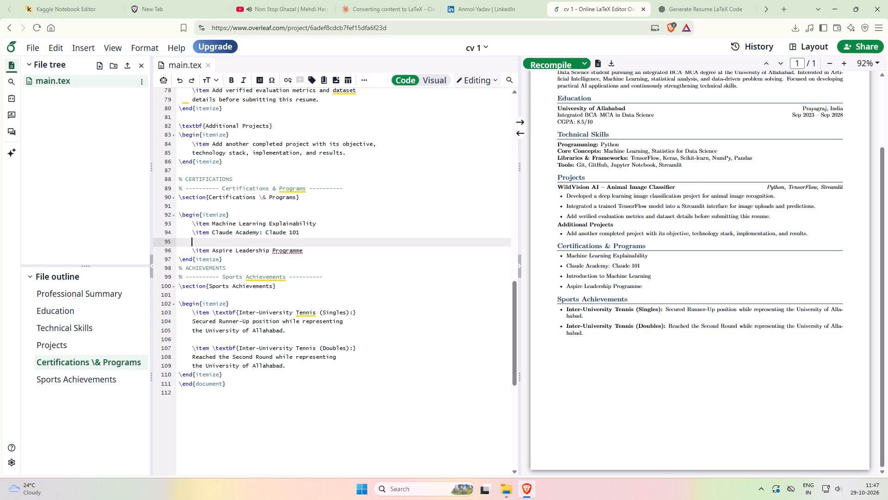
{"action": "left_click_drag", "start_coordinate": [319, 224], "coordinate": [297, 224]}
{"action": "left_click", "coordinate": [238, 218]}
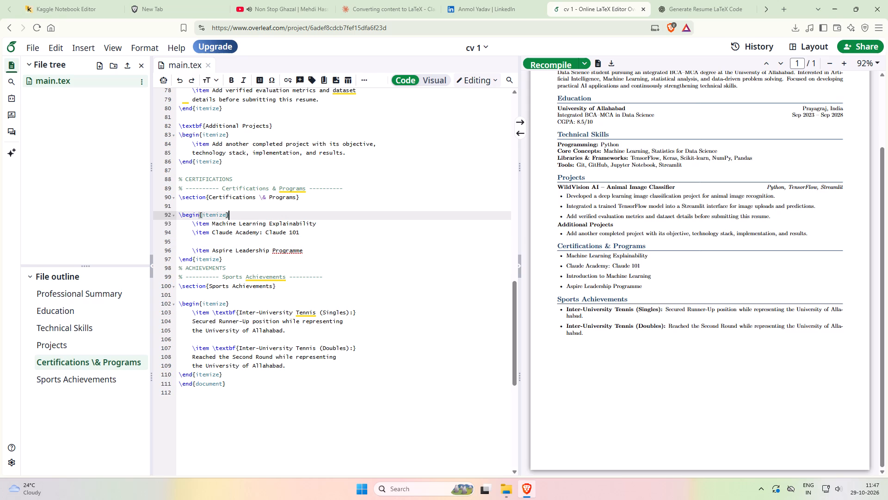
{"action": "key", "text": "Return"}
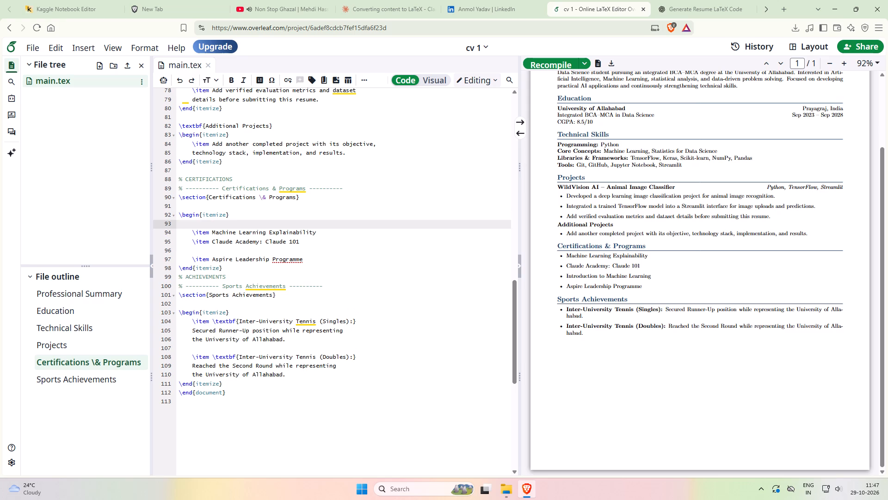
{"action": "key", "text": "ctrl+v"}
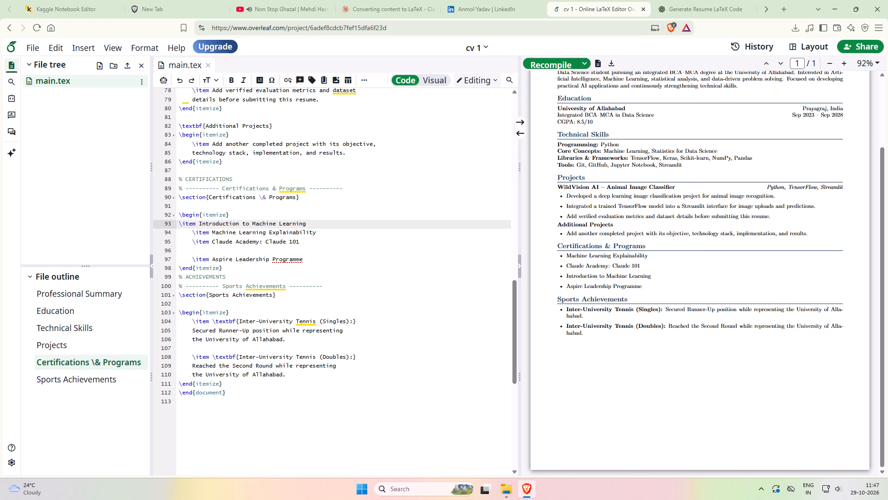
{"action": "left_click", "coordinate": [179, 224]}
{"action": "key", "text": "space"}
{"action": "key", "text": "space"}
{"action": "key", "text": "space"}
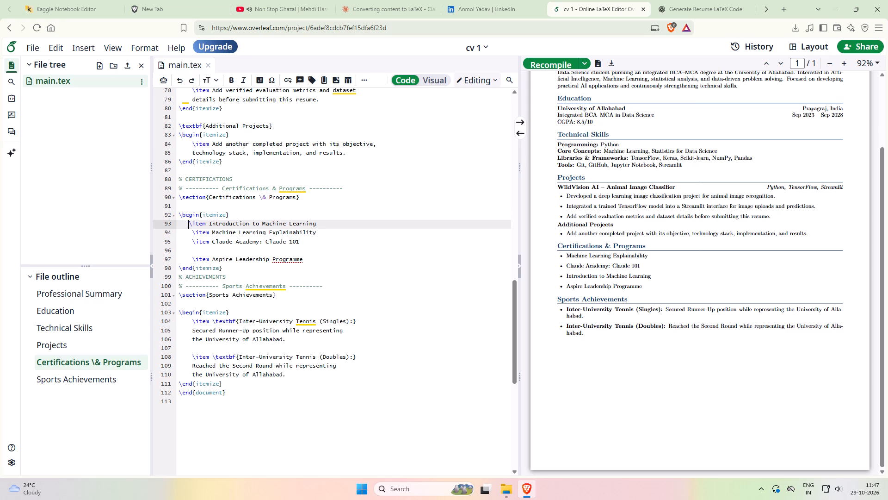
{"action": "key", "text": "space"}
{"action": "left_click", "coordinate": [201, 252]}
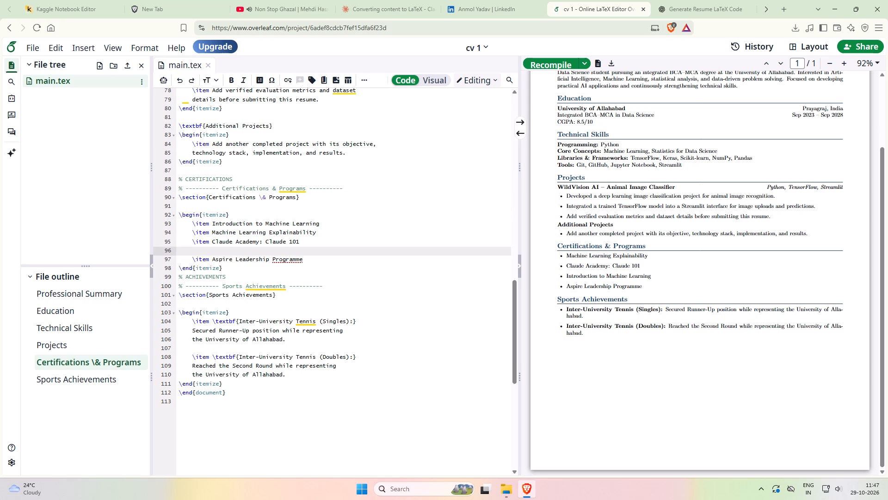
{"action": "key", "text": "BackSpace"}
{"action": "key", "text": "BackSpace"}
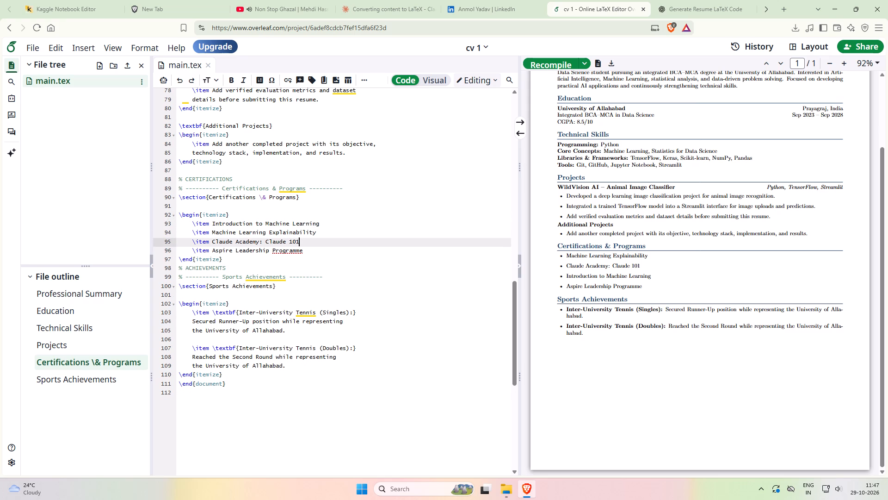
Recompile the resume and check the page with the reordered certifications list.
{"action": "left_click", "coordinate": [557, 63]}
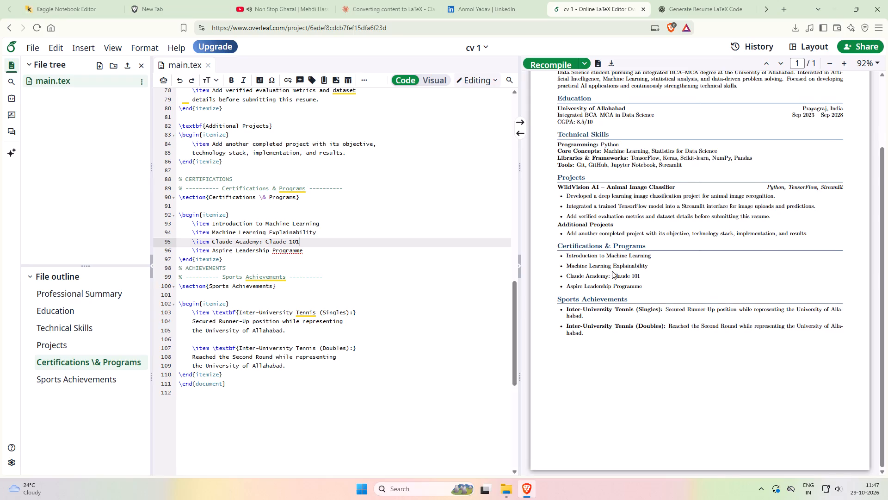
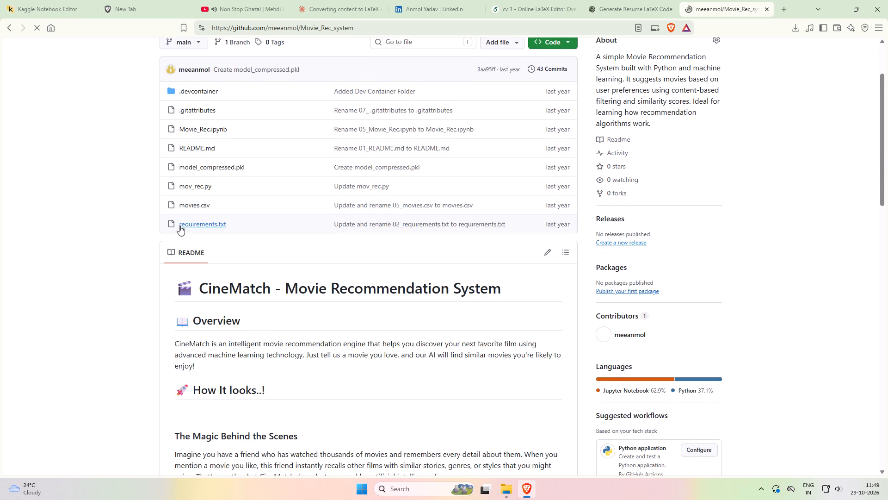
{"action": "scroll", "coordinate": [188, 225], "scroll_direction": "down", "scroll_amount": 6}
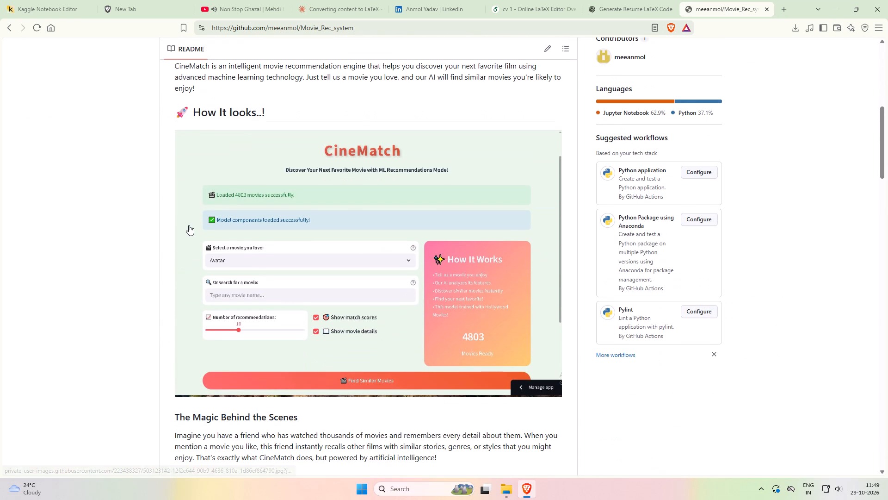
{"action": "scroll", "coordinate": [189, 225], "scroll_direction": "down", "scroll_amount": 3}
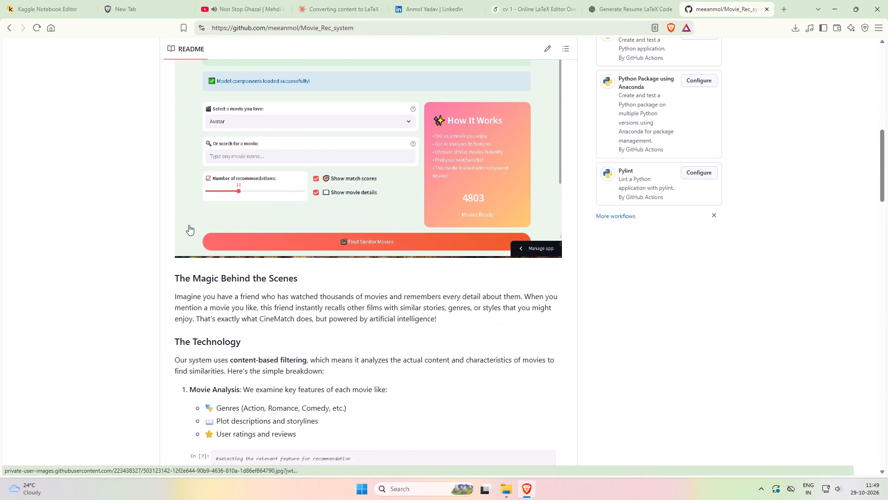
{"action": "scroll", "coordinate": [189, 225], "scroll_direction": "down", "scroll_amount": 15}
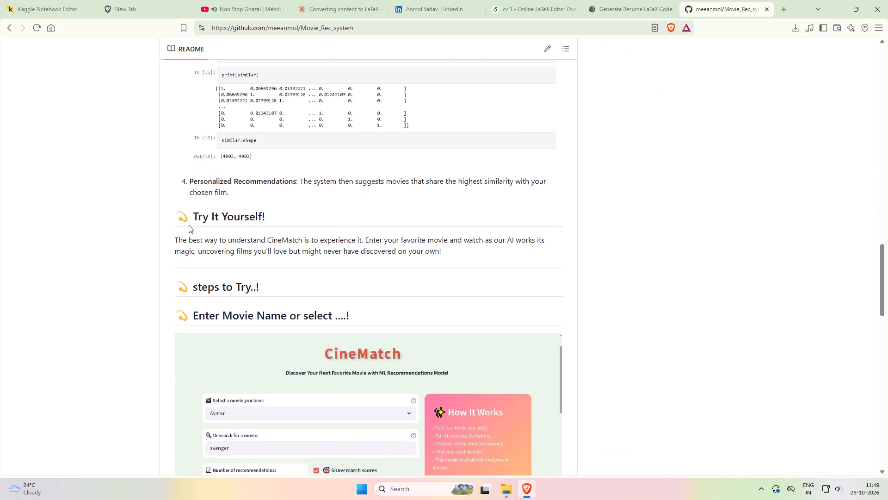
{"action": "scroll", "coordinate": [189, 225], "scroll_direction": "down", "scroll_amount": 12}
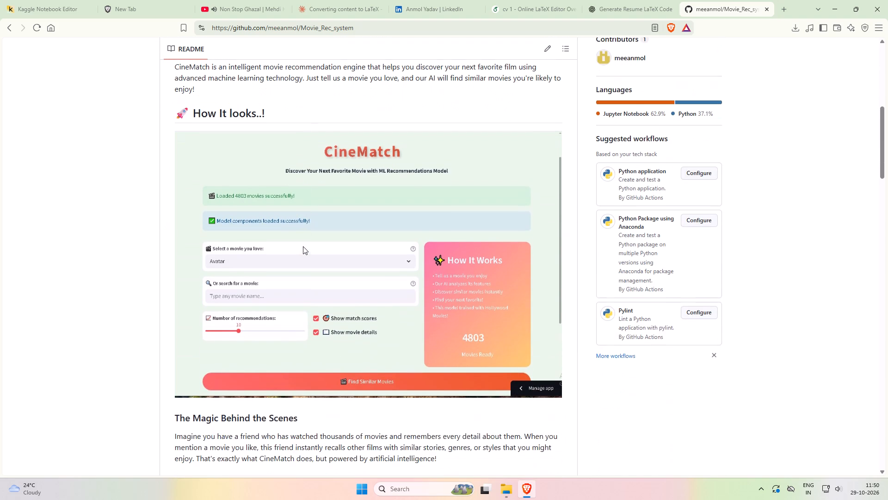
{"action": "scroll", "coordinate": [303, 246], "scroll_direction": "down", "scroll_amount": 4}
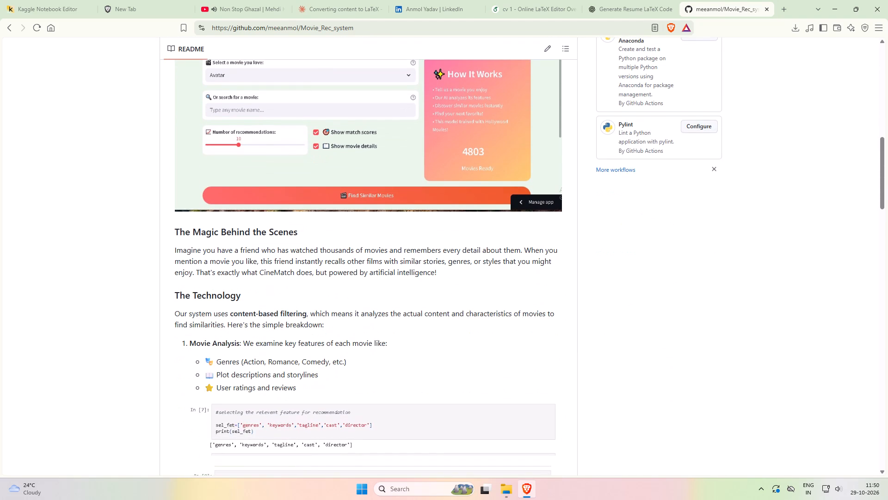
{"action": "scroll", "coordinate": [303, 246], "scroll_direction": "down", "scroll_amount": 2}
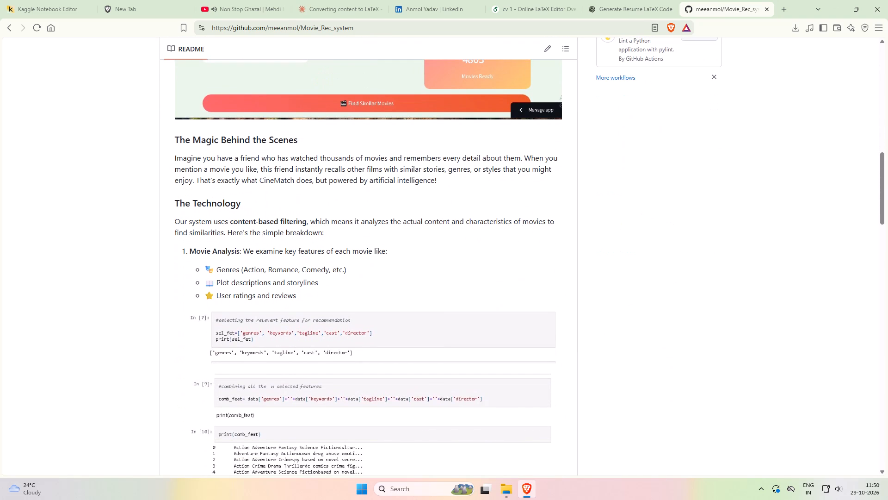
{"action": "scroll", "coordinate": [303, 246], "scroll_direction": "down", "scroll_amount": 7}
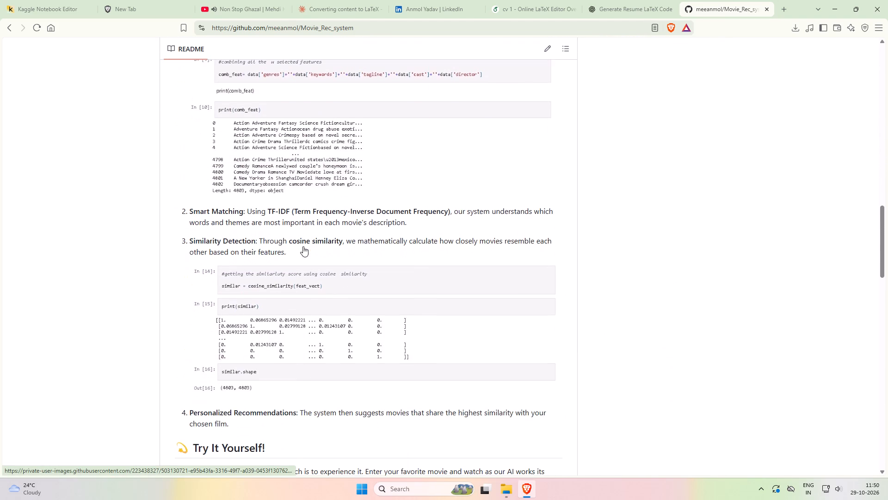
{"action": "scroll", "coordinate": [303, 246], "scroll_direction": "down", "scroll_amount": 7}
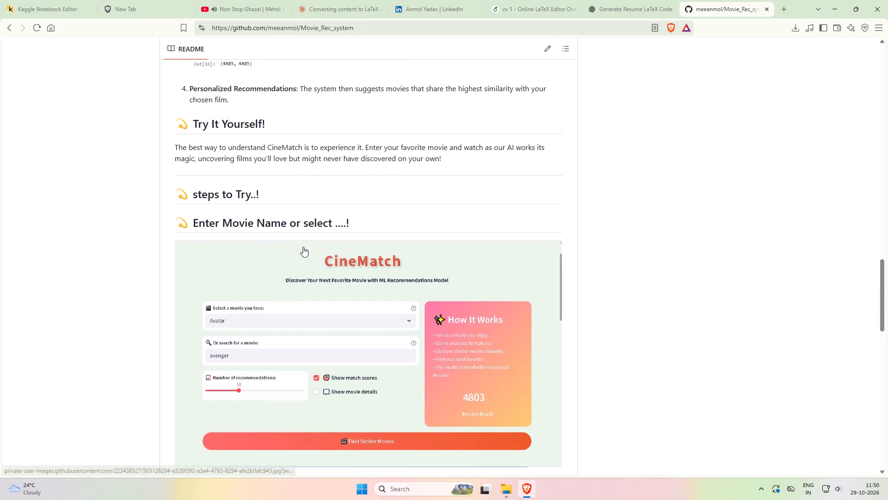
{"action": "scroll", "coordinate": [302, 247], "scroll_direction": "down", "scroll_amount": 4}
{"action": "scroll", "coordinate": [302, 248], "scroll_direction": "up", "scroll_amount": 20}
{"action": "scroll", "coordinate": [302, 248], "scroll_direction": "up", "scroll_amount": 6}
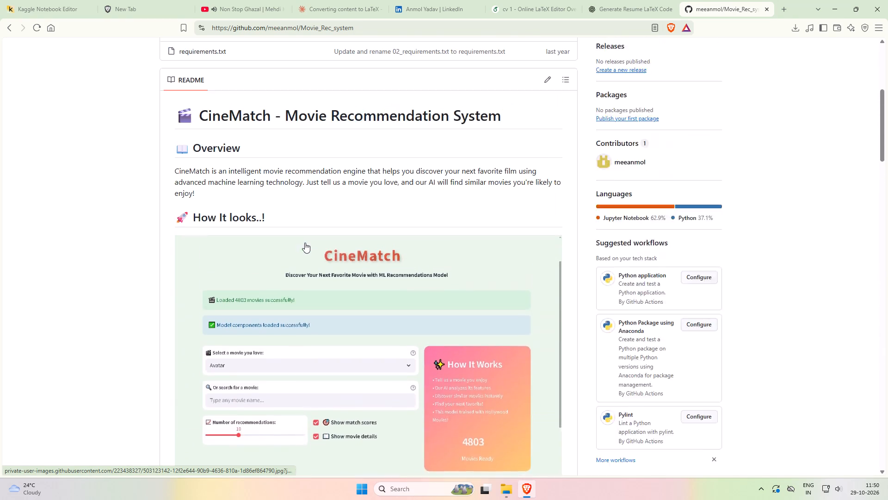
{"action": "scroll", "coordinate": [305, 243], "scroll_direction": "up", "scroll_amount": 5}
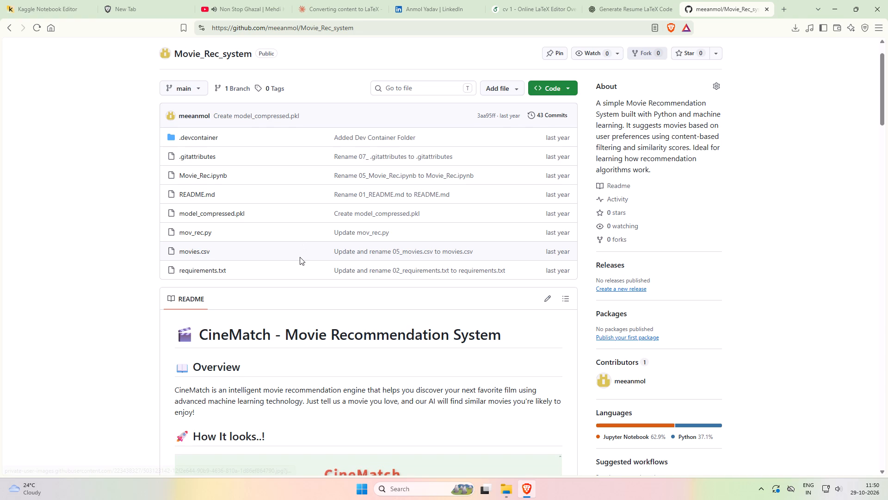
{"action": "scroll", "coordinate": [300, 257], "scroll_direction": "up", "scroll_amount": 1}
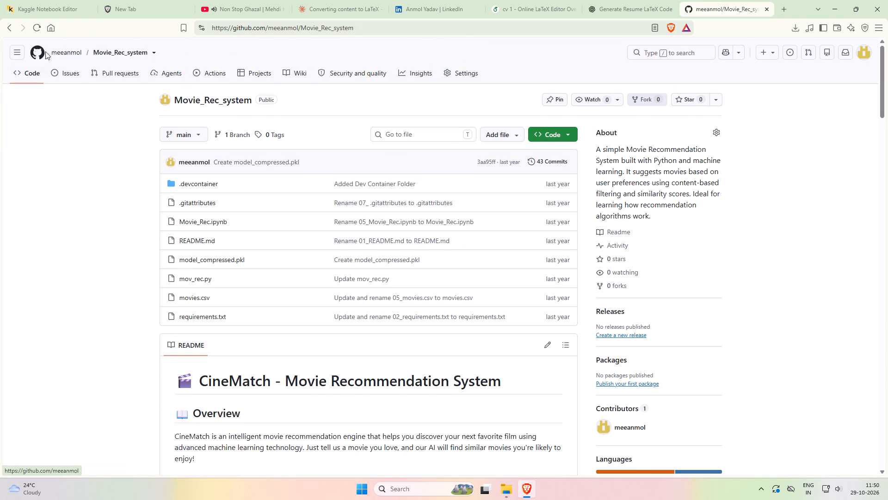
Open the Machine_Learning repository from the GitHub dashboard and look through its notebooks, skimming Movie_Rec.ipynb to the end.
{"action": "left_click", "coordinate": [7, 25]}
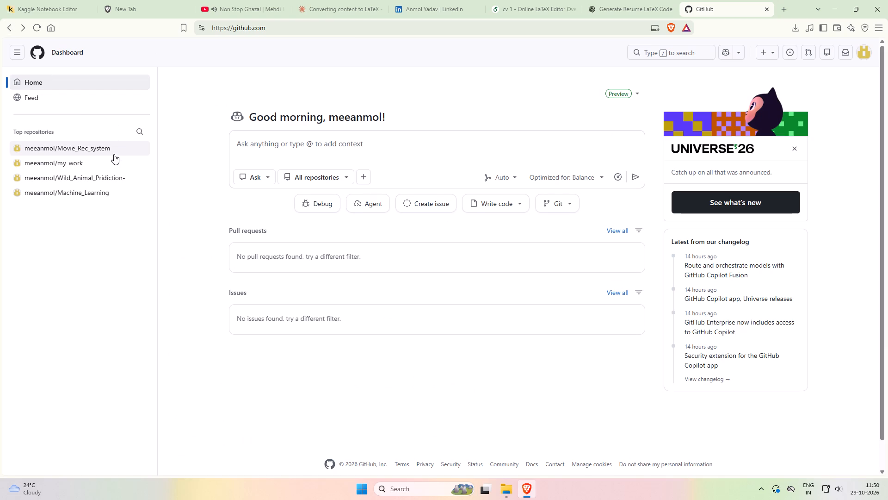
{"action": "left_click", "coordinate": [110, 192]}
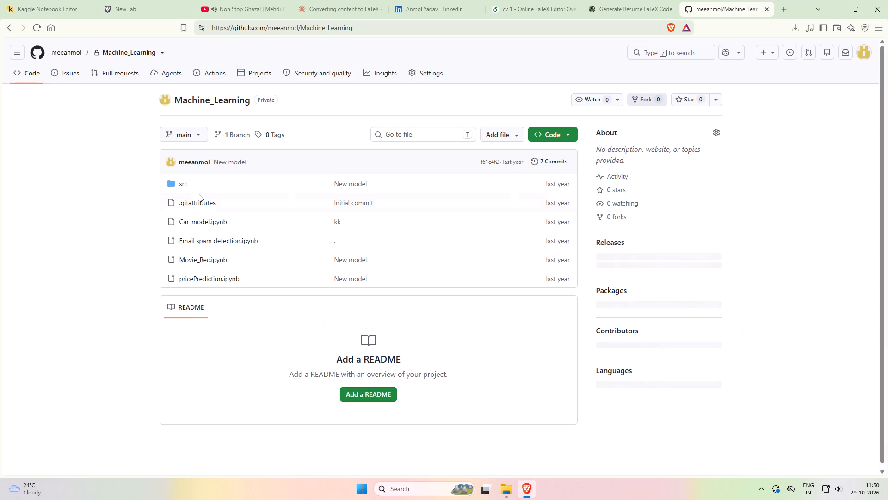
{"action": "double_click", "coordinate": [234, 238]}
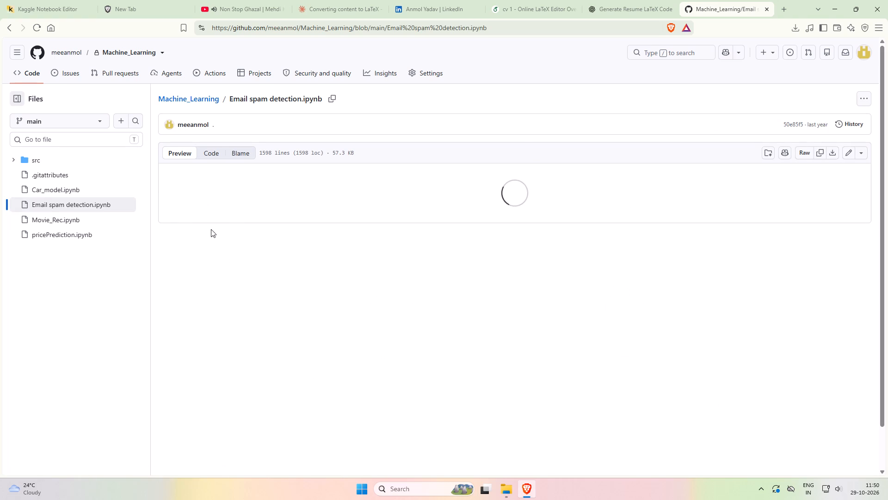
{"action": "left_click", "coordinate": [68, 191]}
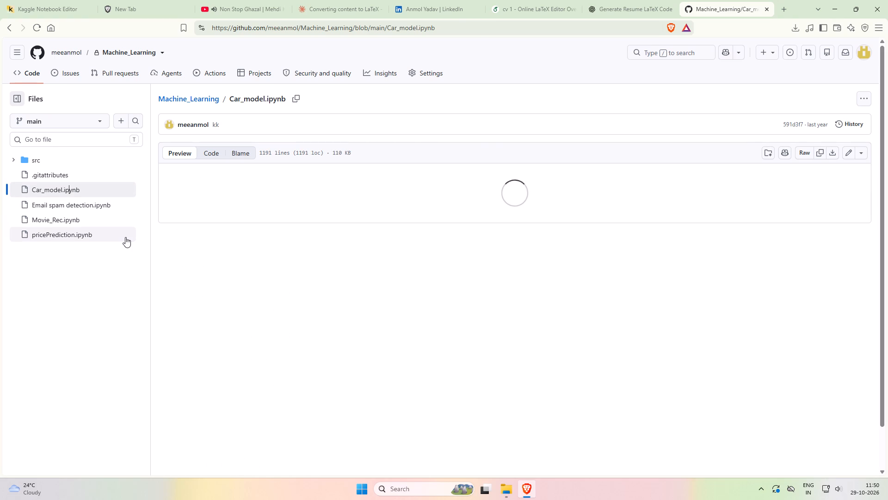
{"action": "left_click", "coordinate": [95, 220]}
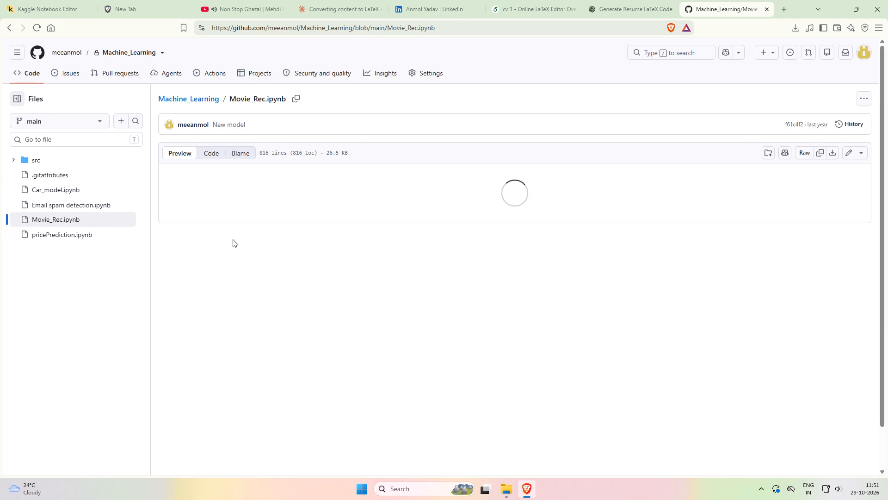
{"action": "scroll", "coordinate": [280, 244], "scroll_direction": "down", "scroll_amount": 7}
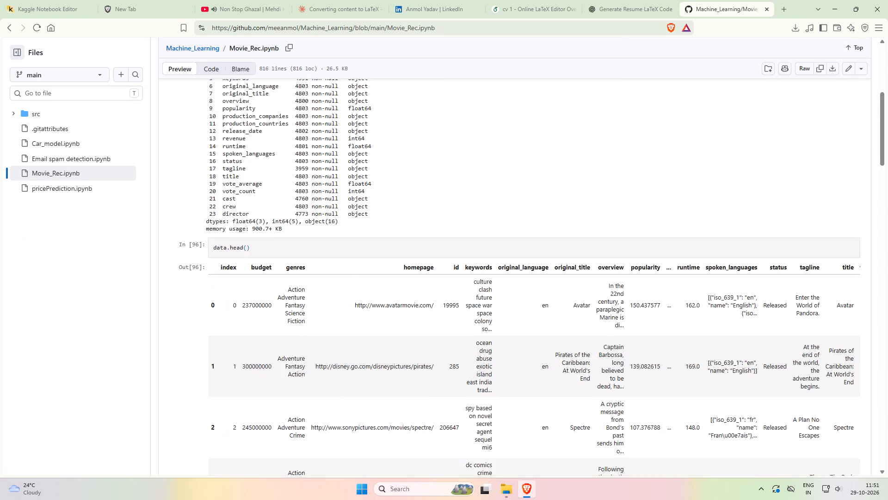
{"action": "scroll", "coordinate": [280, 247], "scroll_direction": "down", "scroll_amount": 20}
{"action": "scroll", "coordinate": [280, 247], "scroll_direction": "down", "scroll_amount": 20}
{"action": "scroll", "coordinate": [280, 247], "scroll_direction": "down", "scroll_amount": 4}
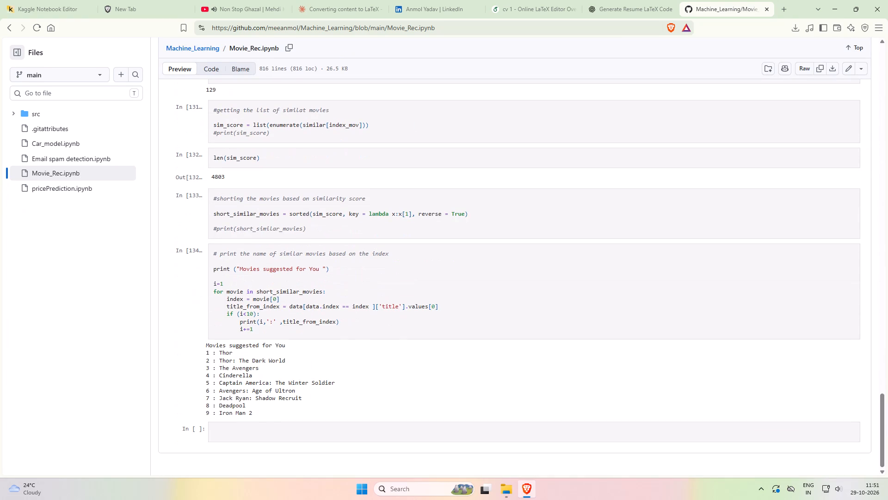
{"action": "scroll", "coordinate": [281, 248], "scroll_direction": "down", "scroll_amount": 5}
Return to the Car_model.ipynb notebook and skim its data exploration cells.
{"action": "left_click", "coordinate": [6, 25]}
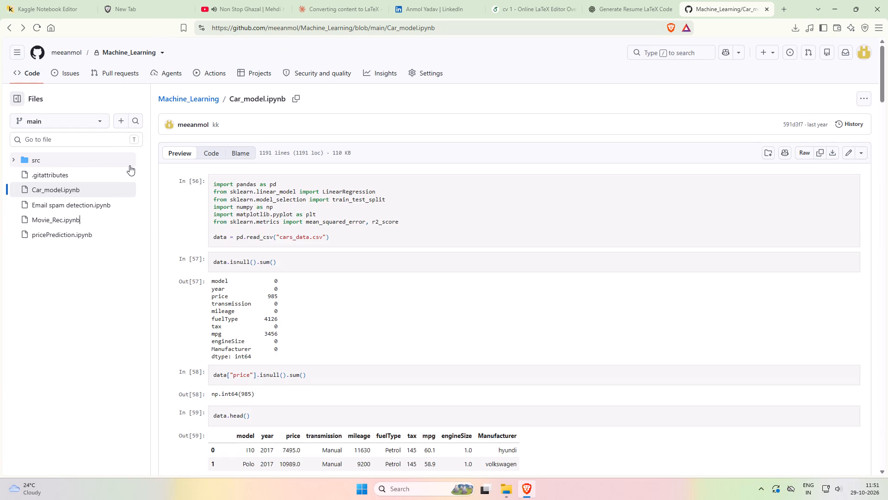
{"action": "scroll", "coordinate": [176, 192], "scroll_direction": "down", "scroll_amount": 6}
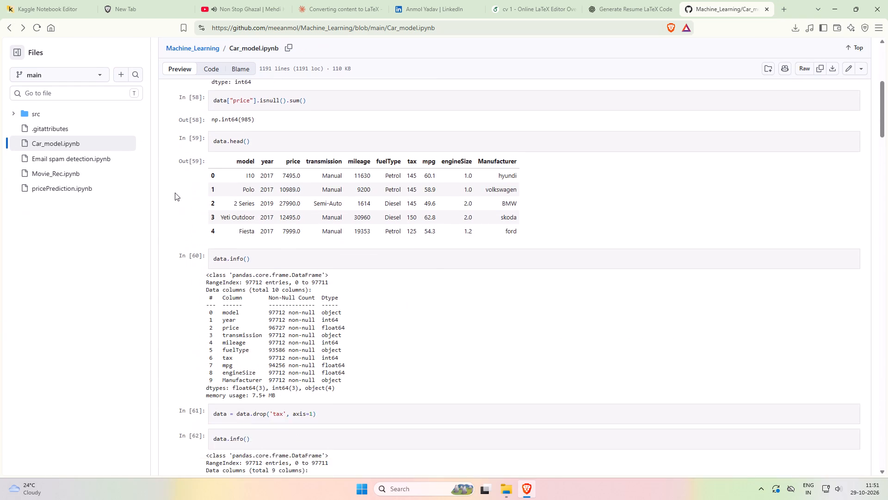
{"action": "scroll", "coordinate": [50, 96], "scroll_direction": "up", "scroll_amount": 1}
Return to Email spam detection.ipynb, examine its data preparation and feature extraction cells, and go back to the Machine_Learning file list.
{"action": "left_click", "coordinate": [11, 29]}
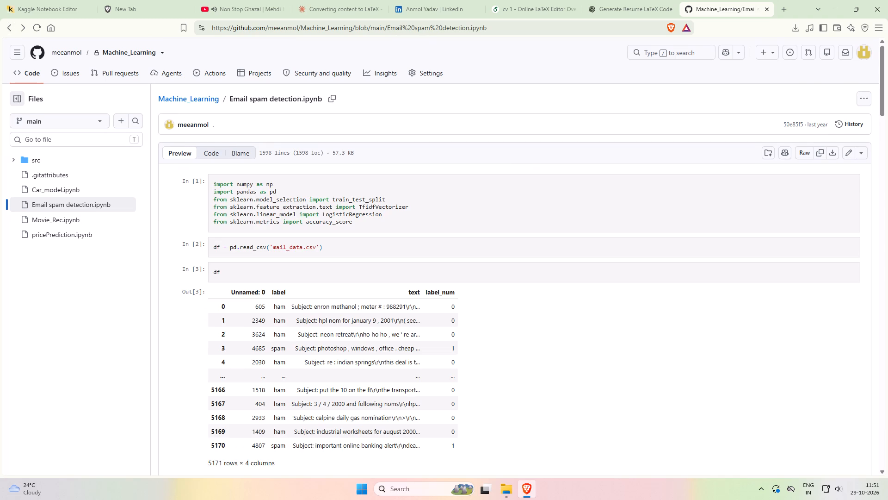
{"action": "scroll", "coordinate": [355, 212], "scroll_direction": "down", "scroll_amount": 6}
{"action": "scroll", "coordinate": [354, 215], "scroll_direction": "up", "scroll_amount": 2}
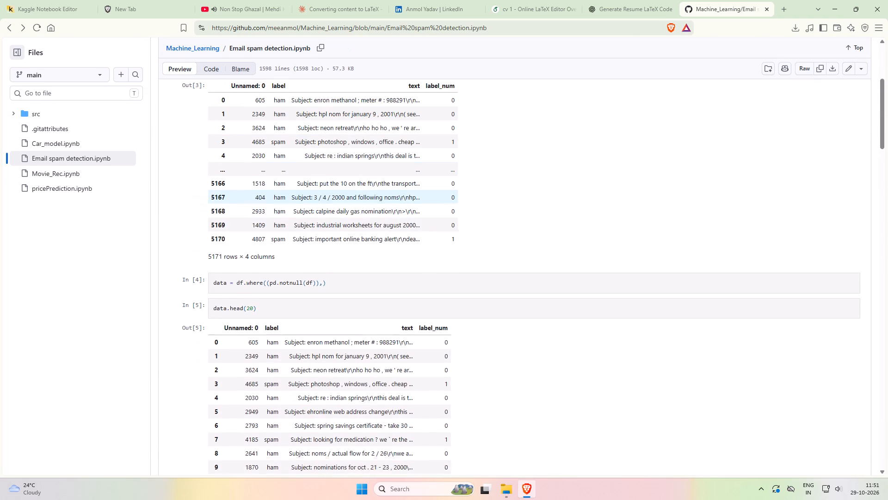
{"action": "scroll", "coordinate": [354, 215], "scroll_direction": "up", "scroll_amount": 1}
{"action": "scroll", "coordinate": [218, 208], "scroll_direction": "down", "scroll_amount": 5}
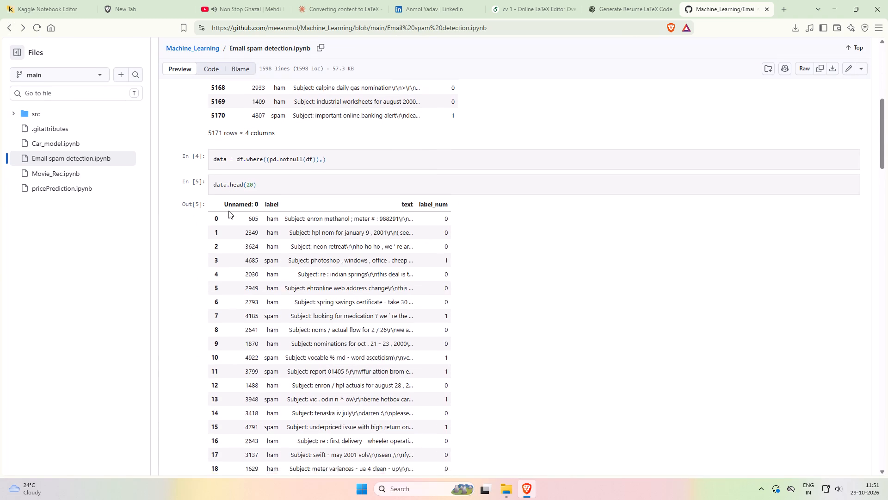
{"action": "scroll", "coordinate": [228, 211], "scroll_direction": "down", "scroll_amount": 1}
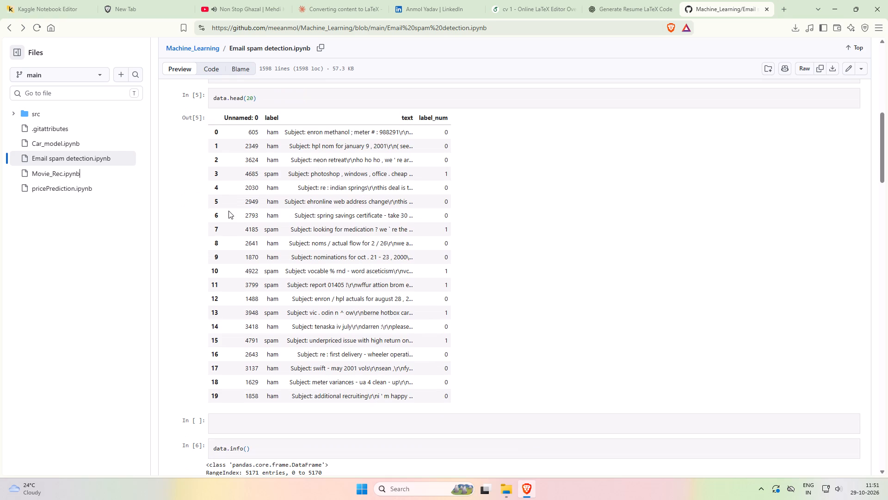
{"action": "scroll", "coordinate": [228, 211], "scroll_direction": "down", "scroll_amount": 10}
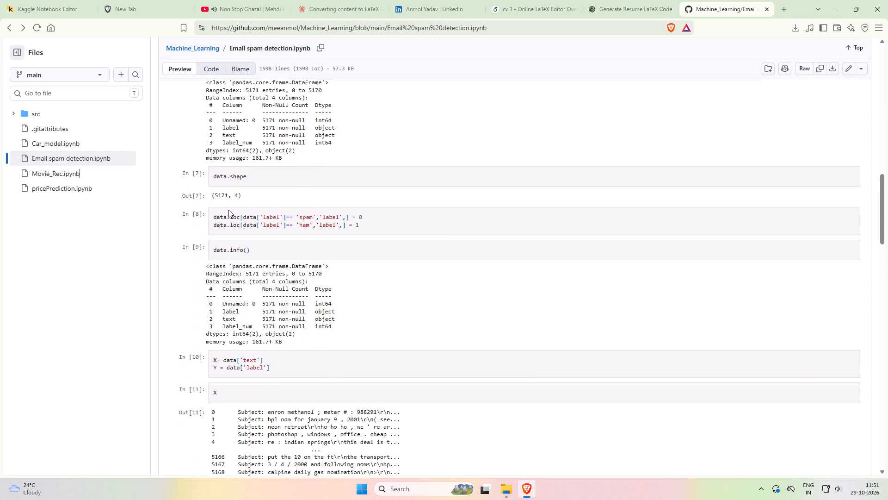
{"action": "scroll", "coordinate": [228, 210], "scroll_direction": "down", "scroll_amount": 3}
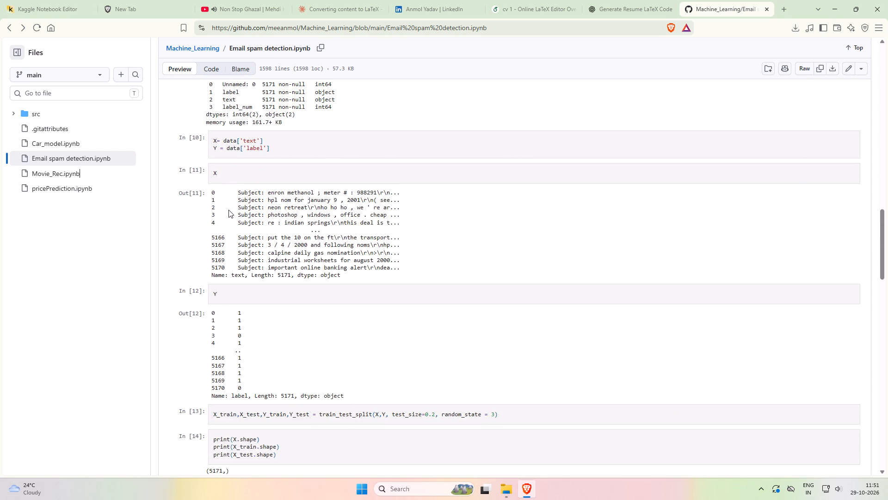
{"action": "scroll", "coordinate": [228, 210], "scroll_direction": "down", "scroll_amount": 9}
{"action": "scroll", "coordinate": [228, 210], "scroll_direction": "up", "scroll_amount": 2}
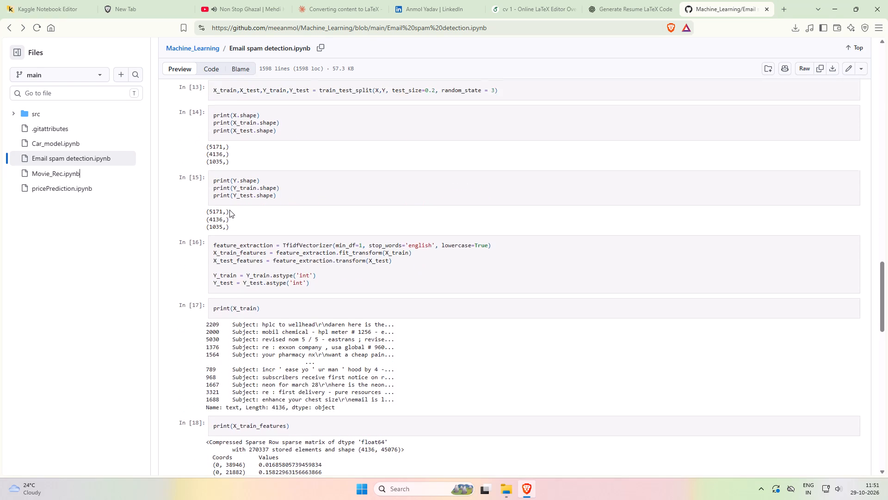
{"action": "scroll", "coordinate": [231, 210], "scroll_direction": "up", "scroll_amount": 9}
{"action": "scroll", "coordinate": [231, 210], "scroll_direction": "up", "scroll_amount": 12}
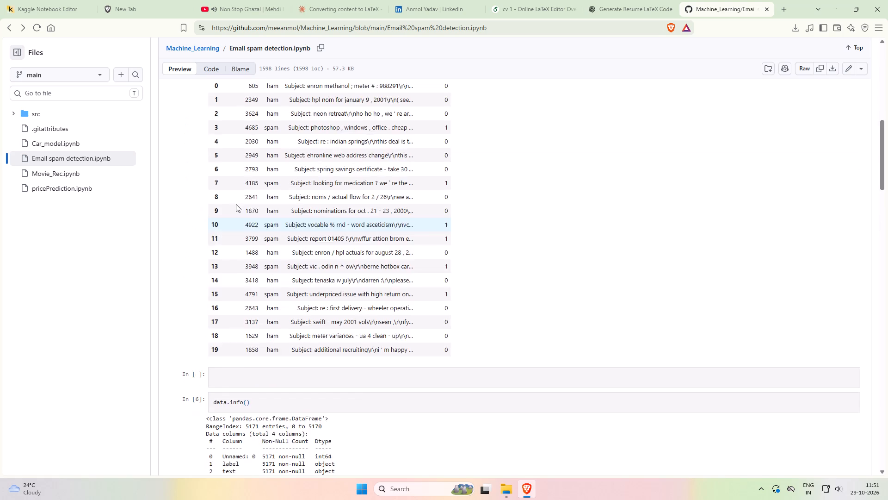
{"action": "scroll", "coordinate": [236, 204], "scroll_direction": "up", "scroll_amount": 11}
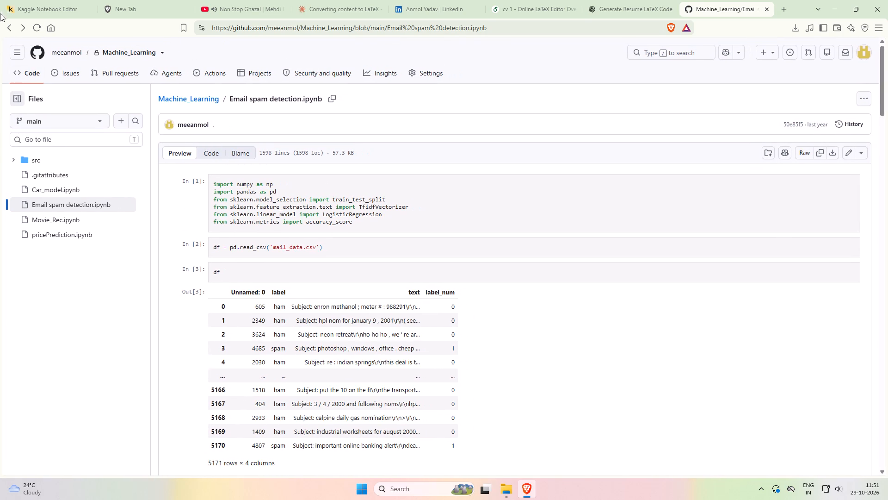
{"action": "left_click", "coordinate": [9, 29]}
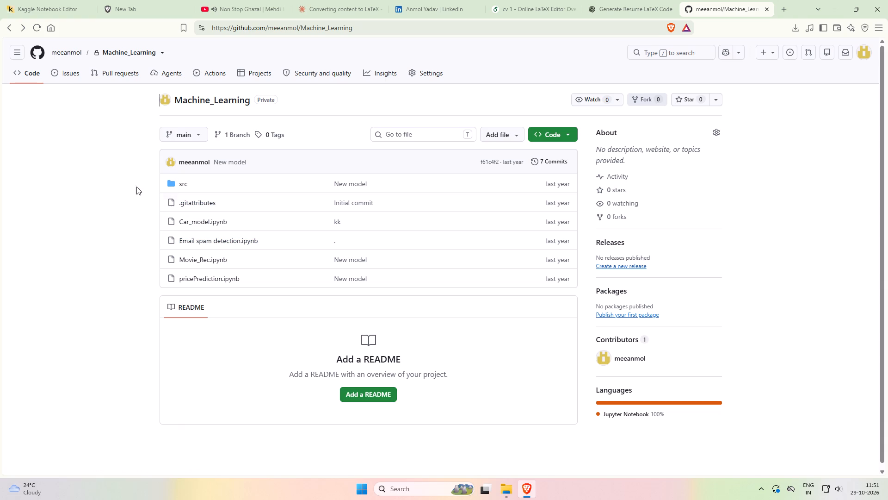
{"action": "left_click", "coordinate": [9, 33]}
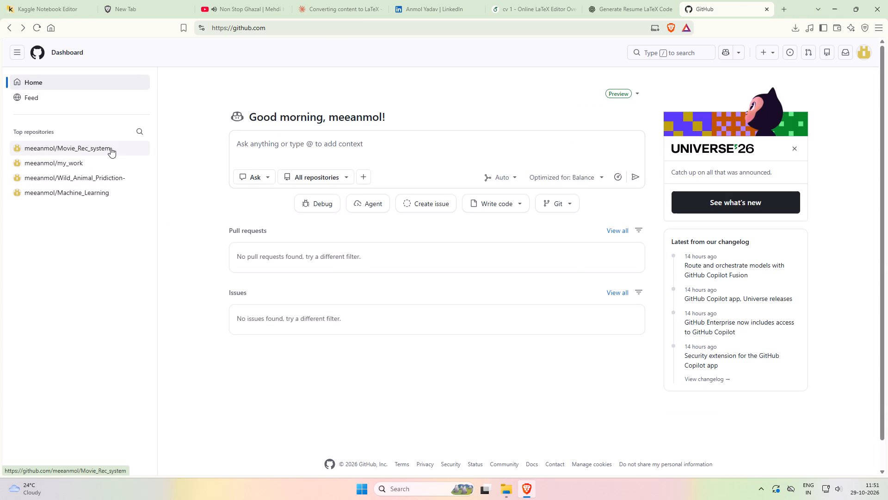
{"action": "left_click", "coordinate": [111, 148]}
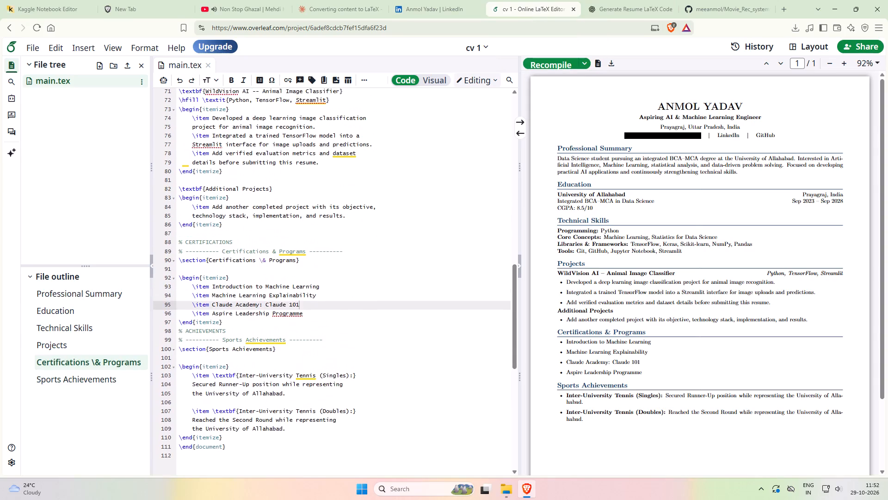
{"action": "scroll", "coordinate": [265, 205], "scroll_direction": "up", "scroll_amount": 5}
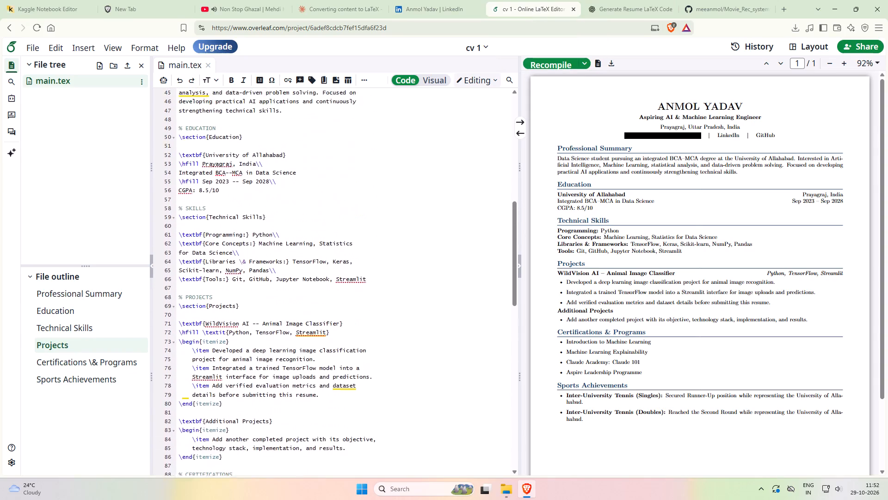
{"action": "scroll", "coordinate": [264, 206], "scroll_direction": "up", "scroll_amount": 1}
{"action": "scroll", "coordinate": [264, 206], "scroll_direction": "down", "scroll_amount": 3}
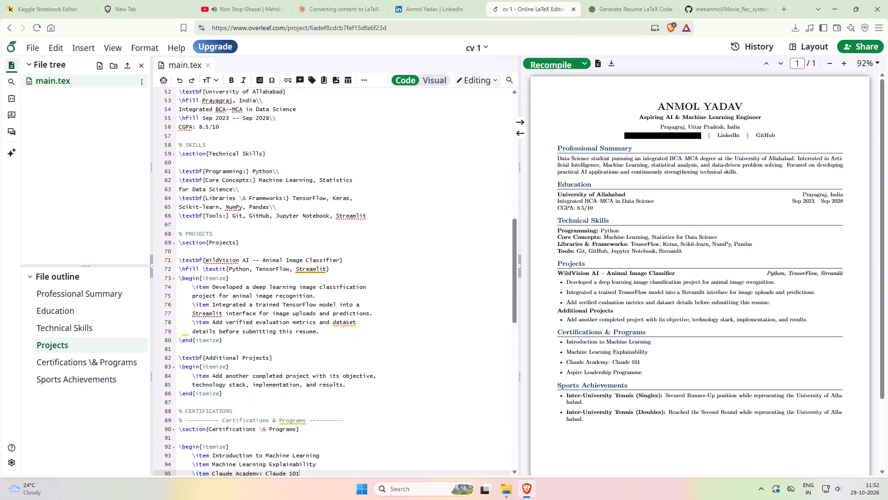
{"action": "scroll", "coordinate": [251, 243], "scroll_direction": "down", "scroll_amount": 2}
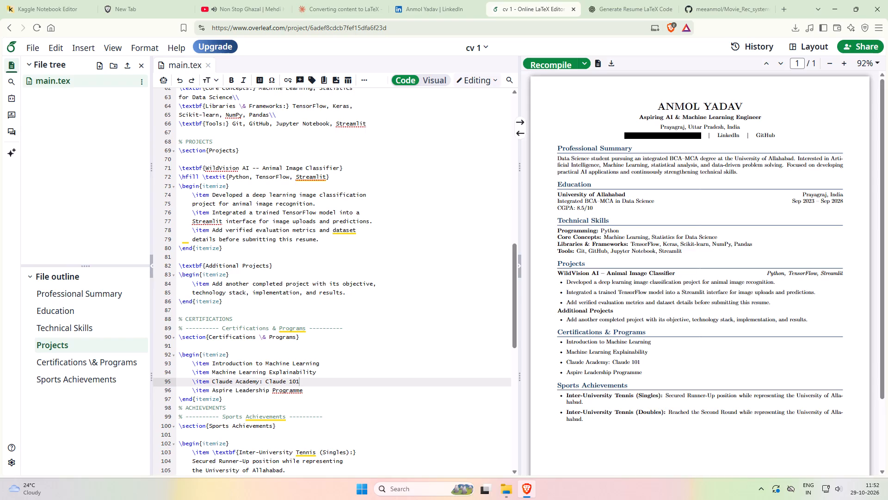
{"action": "left_click", "coordinate": [229, 247]}
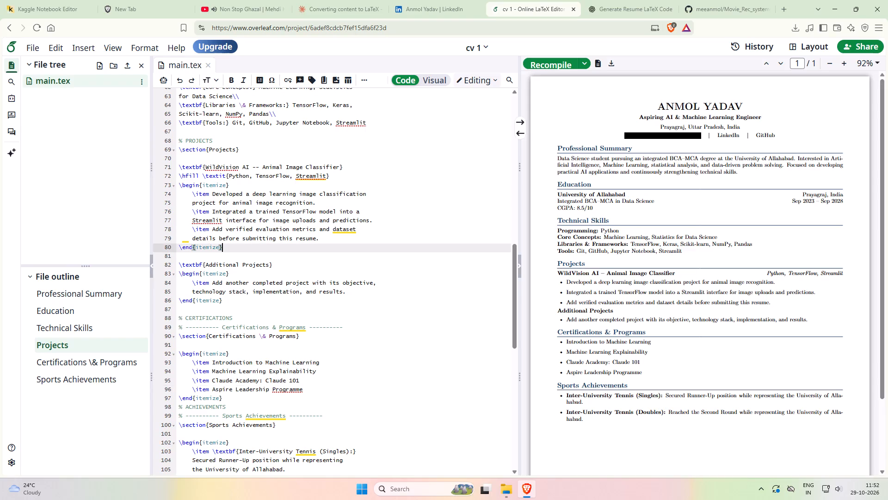
{"action": "left_click", "coordinate": [326, 242]}
{"action": "key", "text": "Return"}
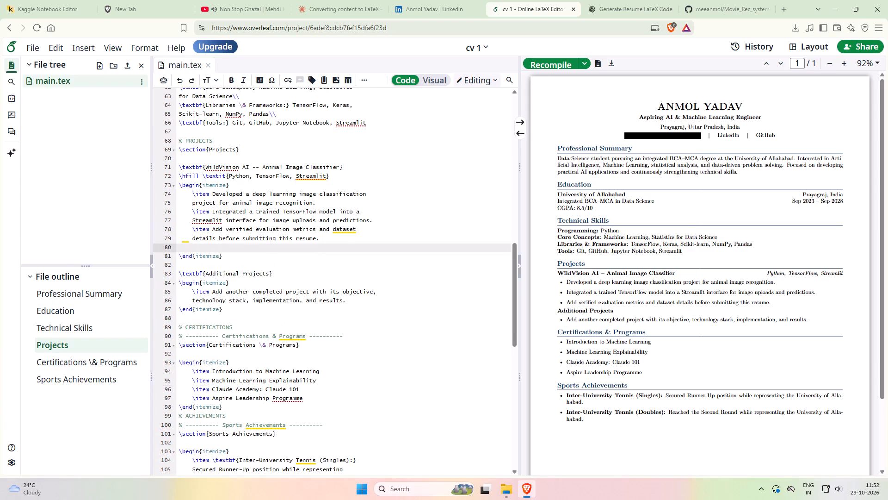
{"action": "key", "text": "Return"}
{"action": "key", "text": "ctrl+v"}
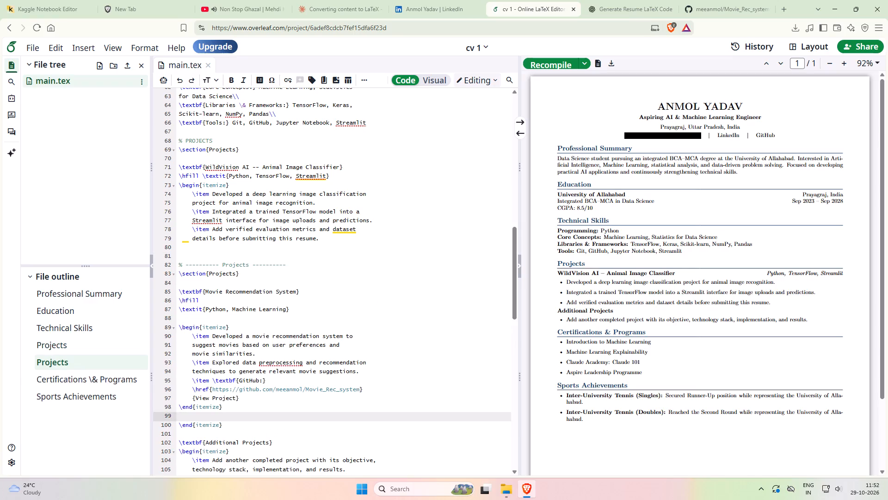
Delete the duplicate Projects comment and \section{Projects} line above the Movie Recommendation System entry, along with the extra blank lines.
{"action": "left_click_drag", "start_coordinate": [246, 274], "coordinate": [232, 274]}
{"action": "left_click_drag", "start_coordinate": [232, 274], "coordinate": [188, 273]}
{"action": "left_click_drag", "start_coordinate": [188, 273], "coordinate": [179, 270]}
{"action": "left_click", "coordinate": [240, 281]}
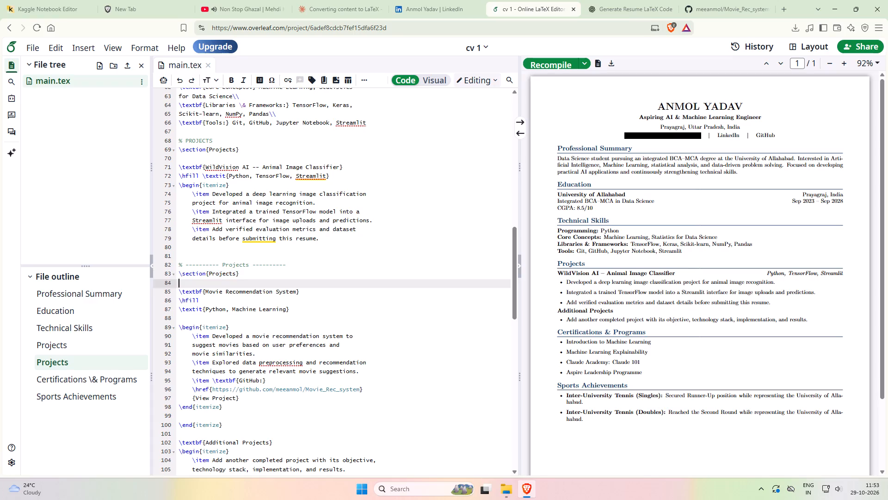
{"action": "left_click_drag", "start_coordinate": [241, 275], "coordinate": [178, 260]}
{"action": "key", "text": "BackSpace"}
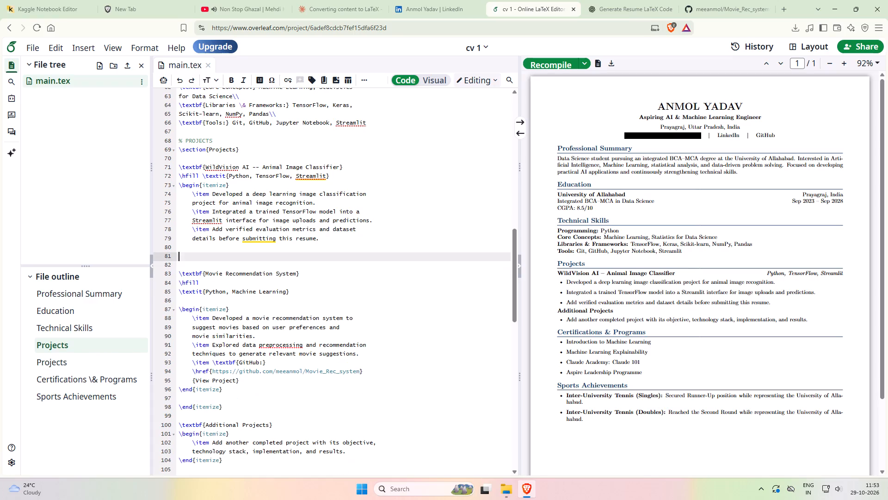
{"action": "key", "text": "BackSpace"}
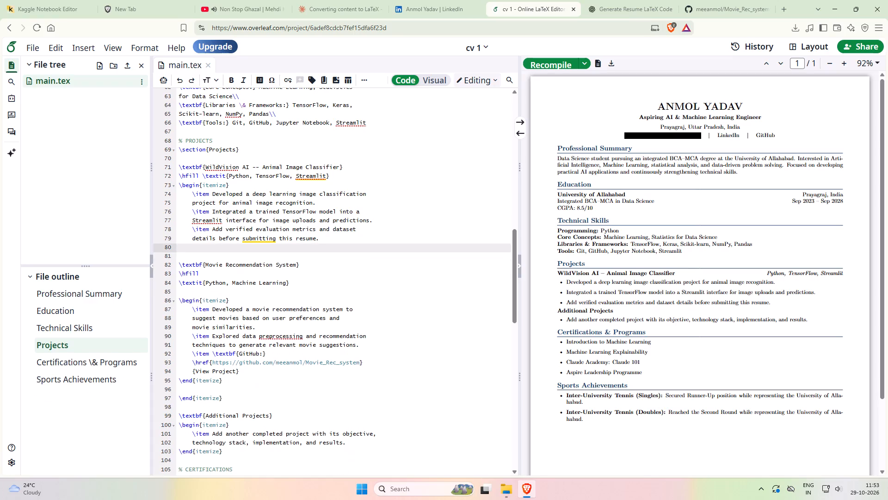
{"action": "key", "text": "BackSpace"}
Delete the \end{itemize} line directly below {View Project} in the Movie Recommendation System entry.
{"action": "scroll", "coordinate": [198, 278], "scroll_direction": "down", "scroll_amount": 1}
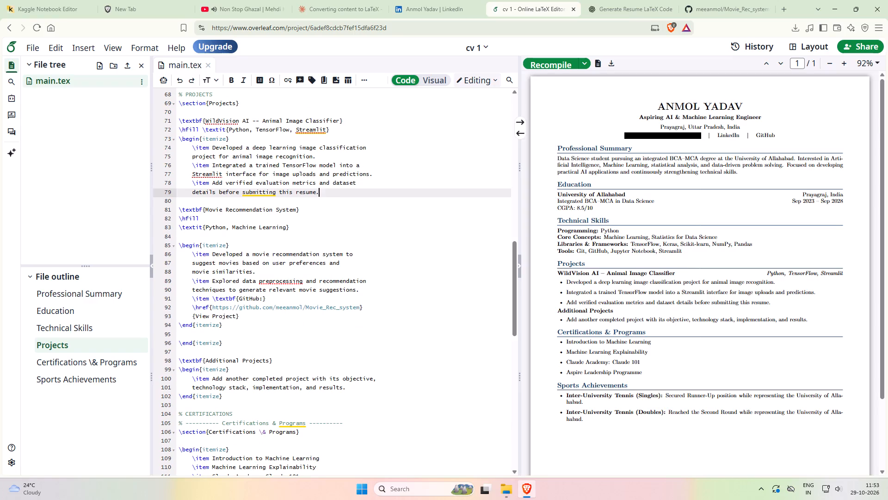
{"action": "scroll", "coordinate": [246, 211], "scroll_direction": "down", "scroll_amount": 2}
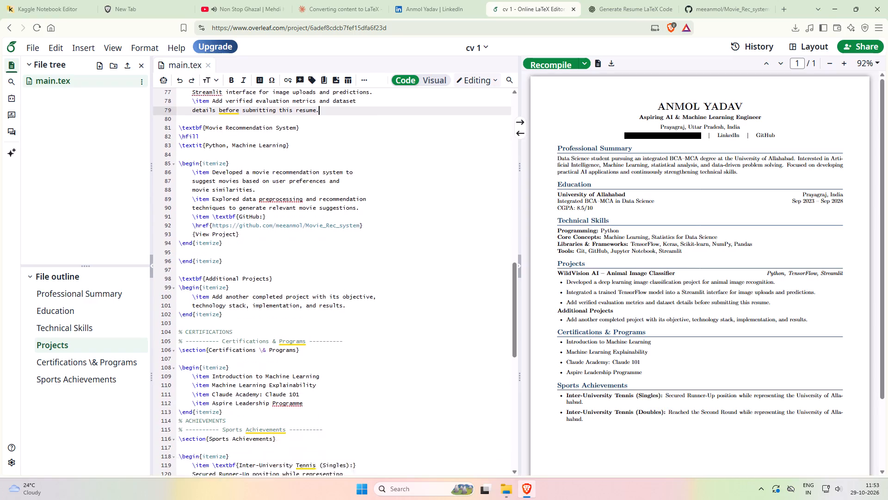
{"action": "scroll", "coordinate": [246, 212], "scroll_direction": "up", "scroll_amount": 2}
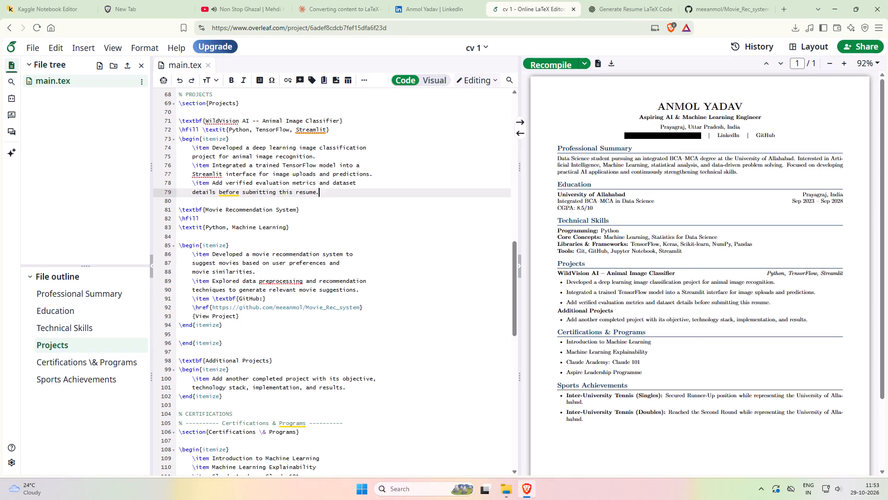
{"action": "scroll", "coordinate": [249, 228], "scroll_direction": "down", "scroll_amount": 1}
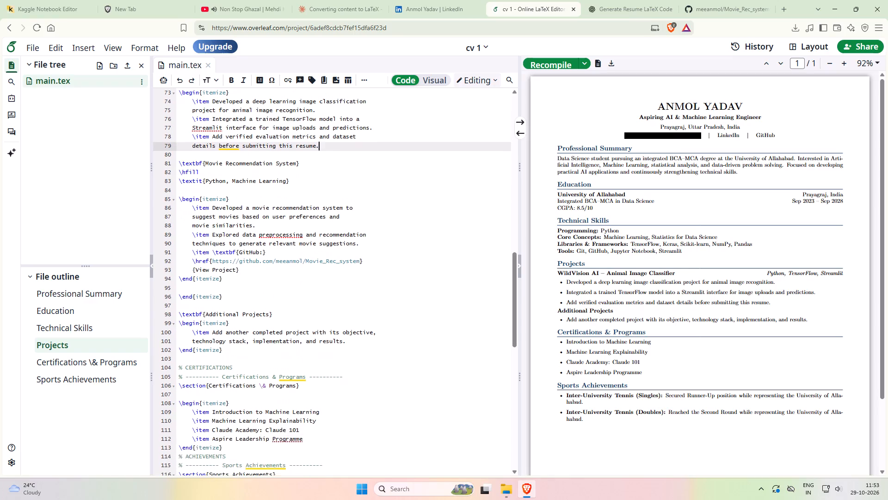
{"action": "scroll", "coordinate": [249, 229], "scroll_direction": "down", "scroll_amount": 1}
{"action": "left_click_drag", "start_coordinate": [227, 236], "coordinate": [194, 237]}
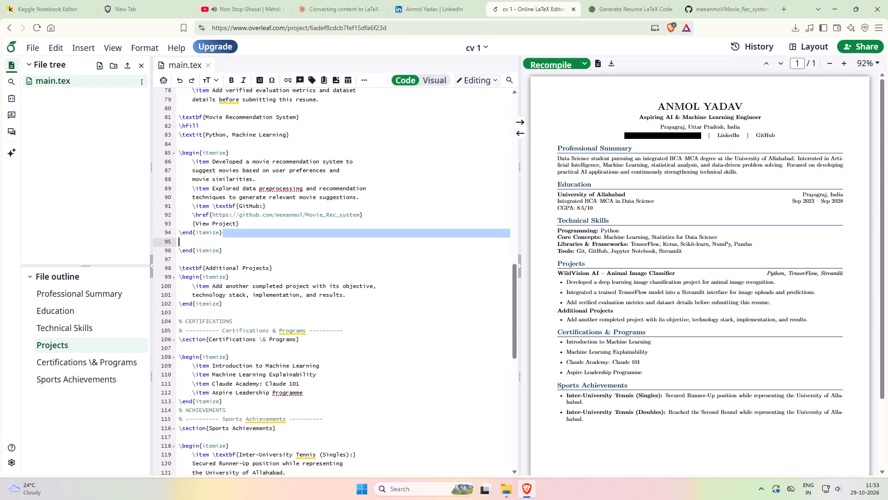
{"action": "left_click_drag", "start_coordinate": [194, 237], "coordinate": [180, 234]}
{"action": "key", "text": "BackSpace"}
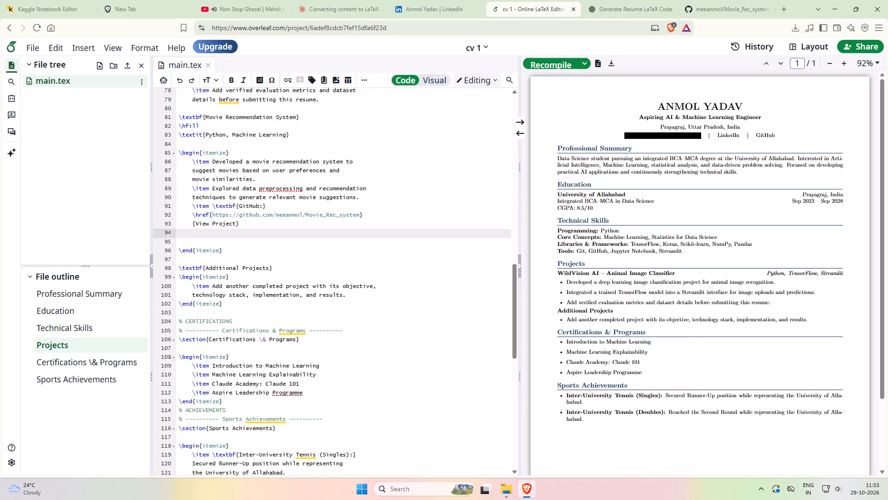
Recompile the resume and check the Projects section in the PDF preview against its source code.
{"action": "left_click", "coordinate": [558, 63]}
{"action": "scroll", "coordinate": [618, 294], "scroll_direction": "down", "scroll_amount": 1}
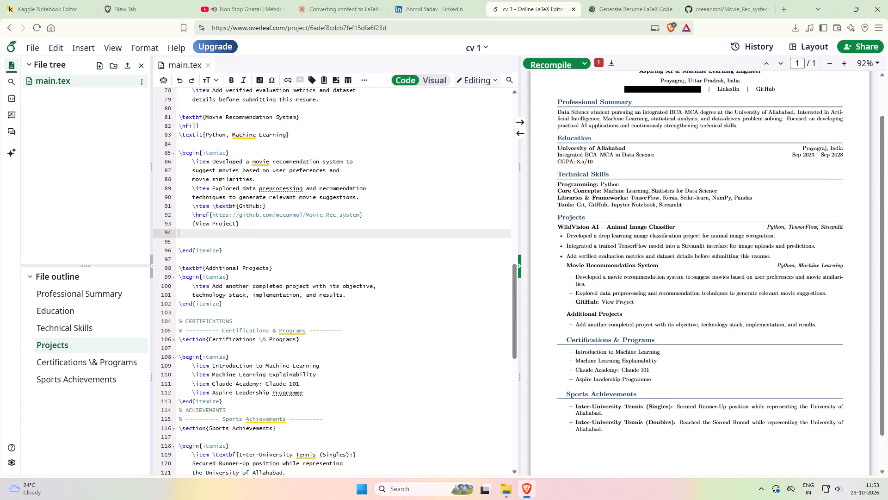
{"action": "scroll", "coordinate": [223, 239], "scroll_direction": "up", "scroll_amount": 1}
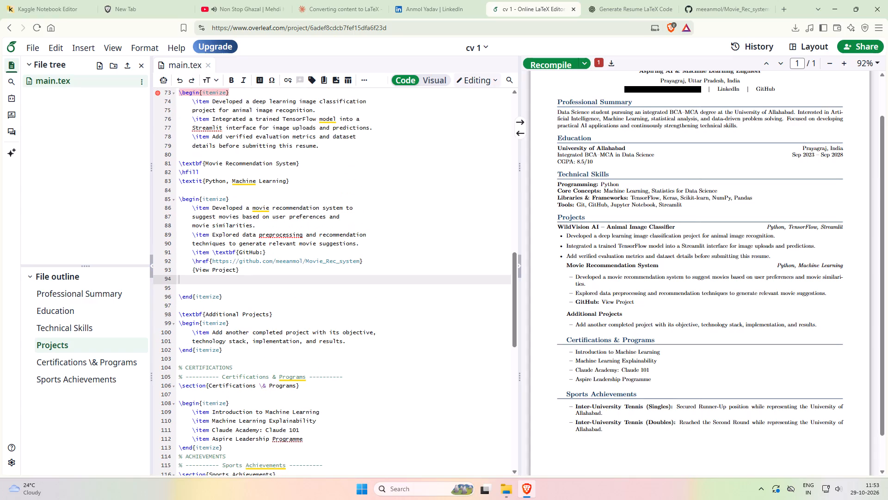
Add Streamlit after Machine Learning in the Movie Recommendation System technology line, copying the word from the WildVision AI entry.
{"action": "scroll", "coordinate": [223, 237], "scroll_direction": "up", "scroll_amount": 2}
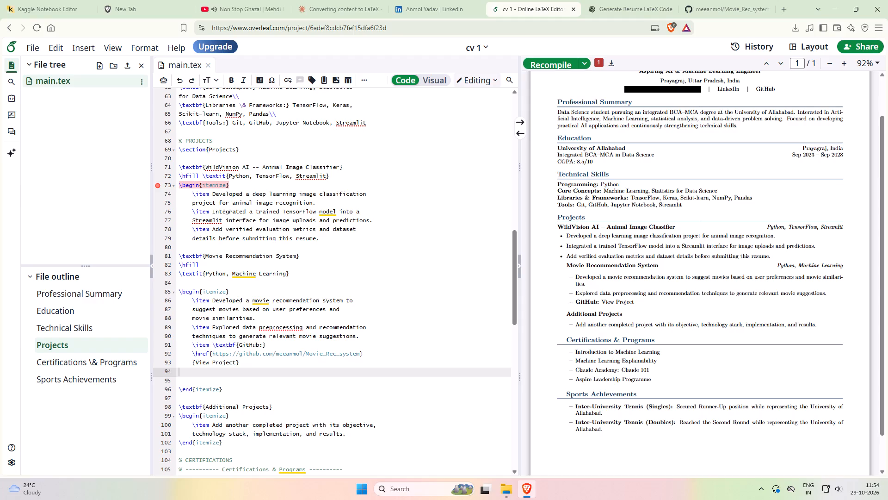
{"action": "left_click_drag", "start_coordinate": [327, 176], "coordinate": [296, 177]}
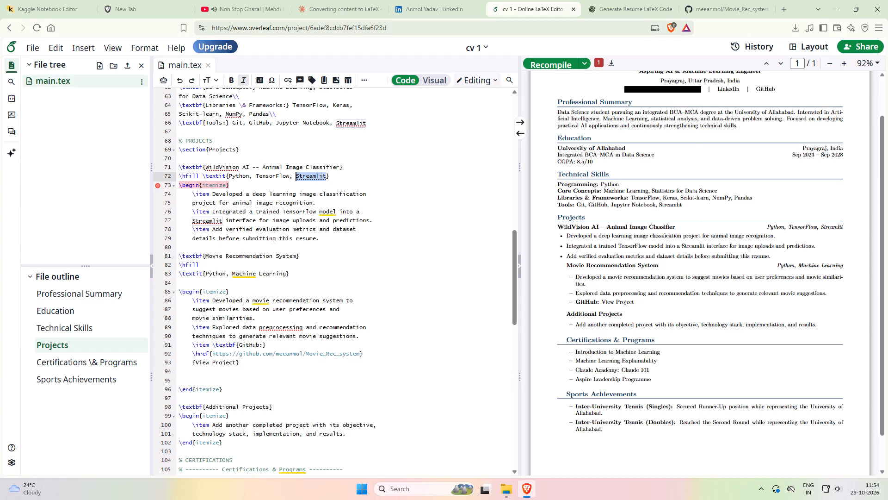
{"action": "left_click_drag", "start_coordinate": [296, 177], "coordinate": [295, 177]}
{"action": "key", "text": "ctrl+c"}
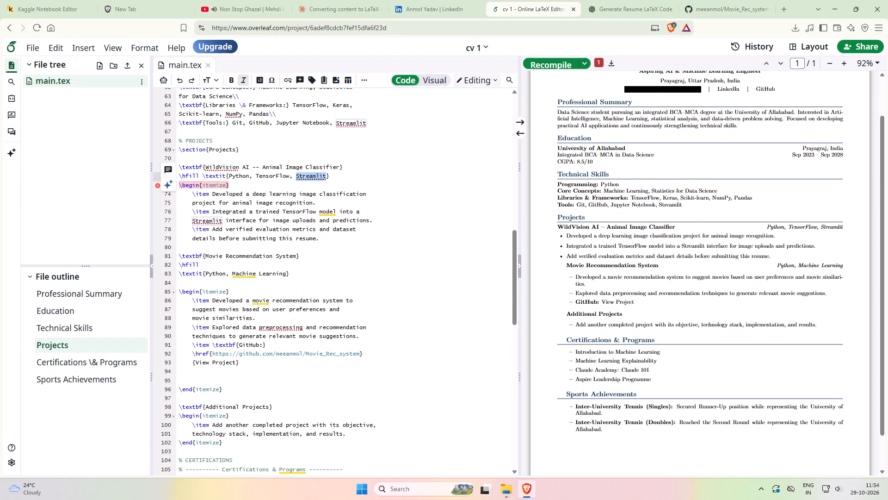
{"action": "left_click", "coordinate": [286, 274]}
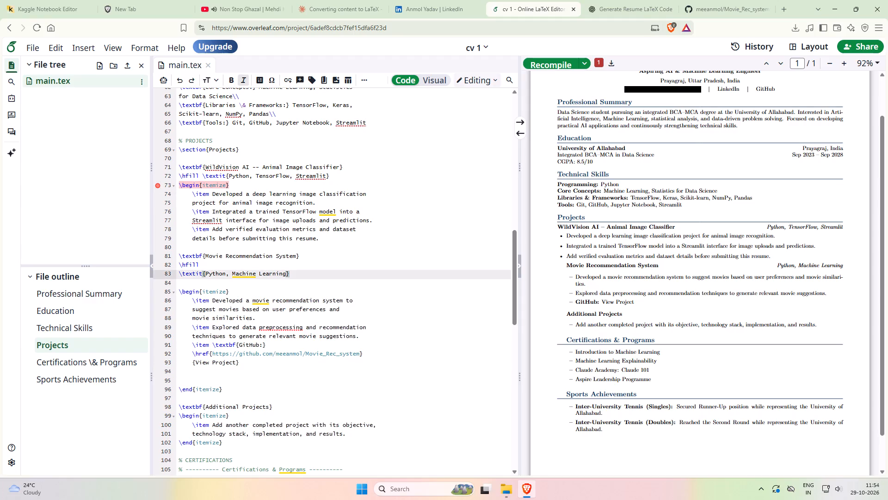
{"action": "key", "text": "comma"}
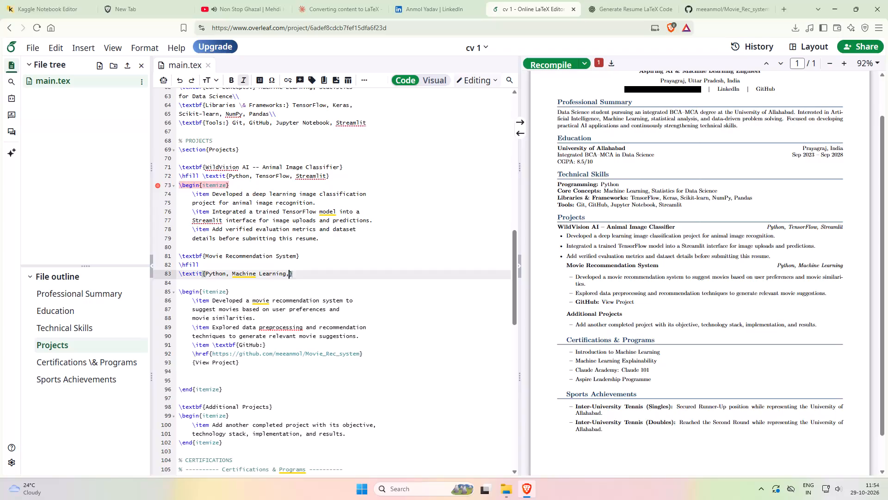
{"action": "key", "text": "ctrl+v"}
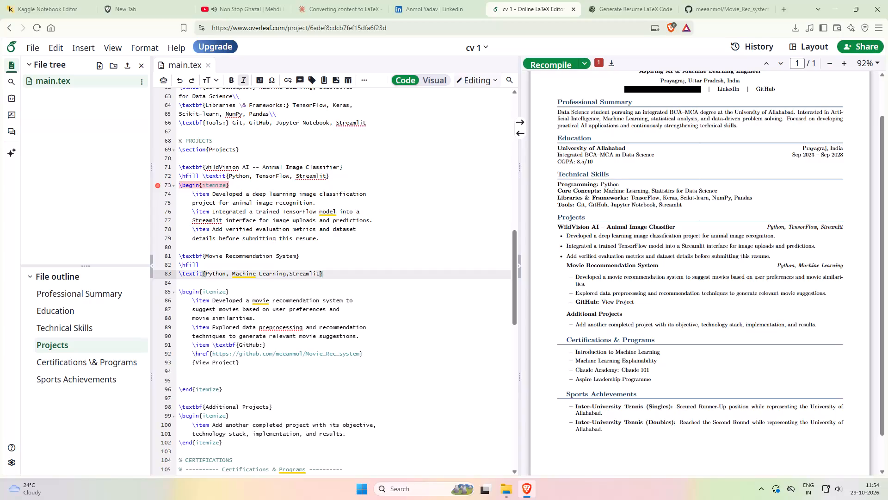
Remove the blank line above the Movie Recommendation System's \begin{itemize} and join its \textit line onto the \hfill line.
{"action": "left_click", "coordinate": [333, 282]}
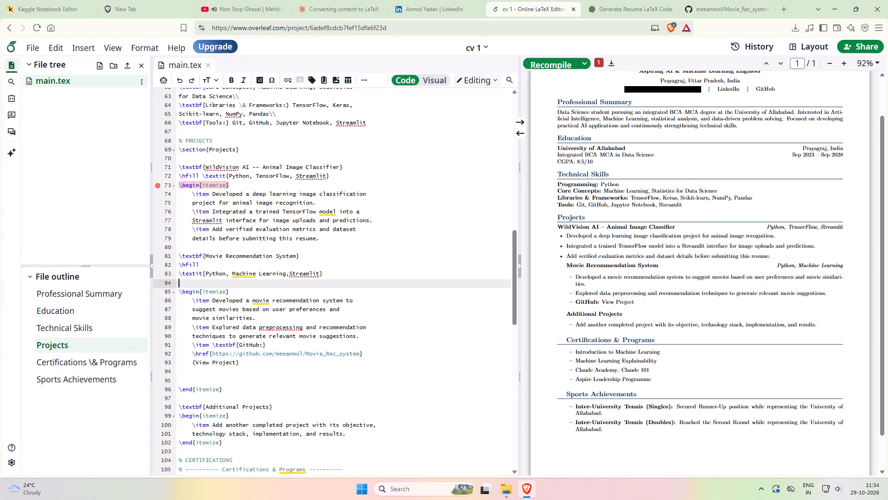
{"action": "key", "text": "BackSpace"}
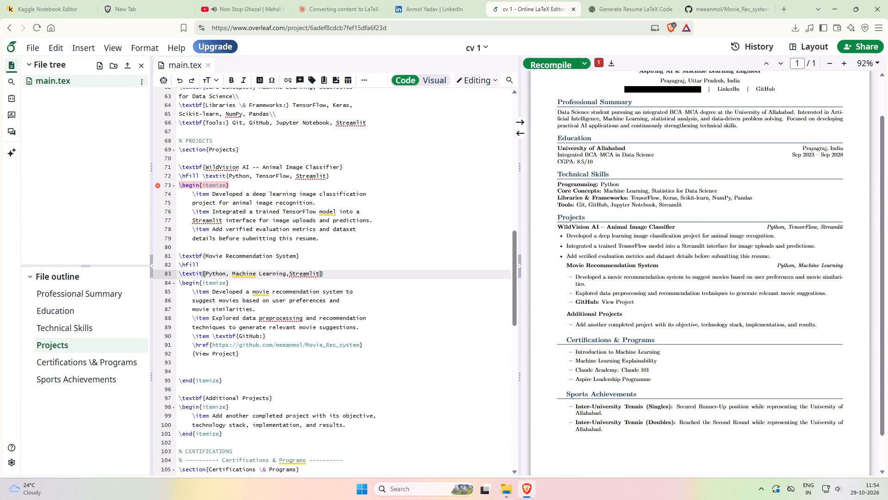
{"action": "left_click", "coordinate": [179, 272]}
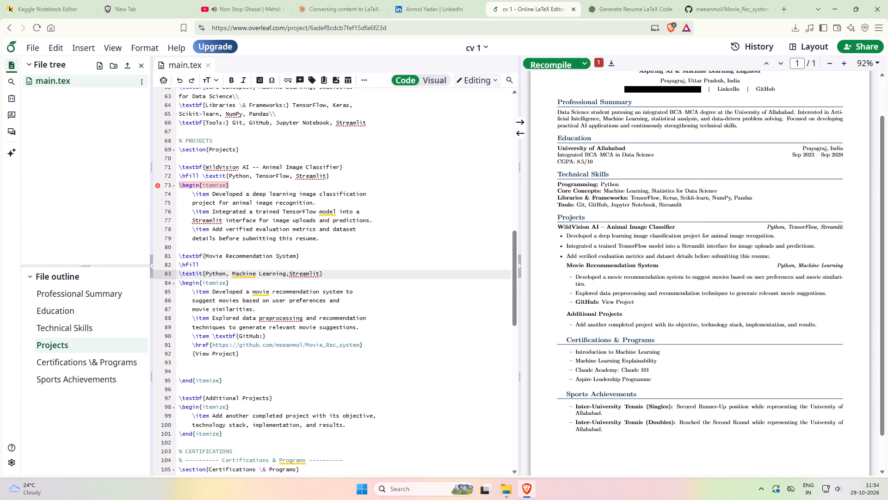
{"action": "key", "text": "BackSpace"}
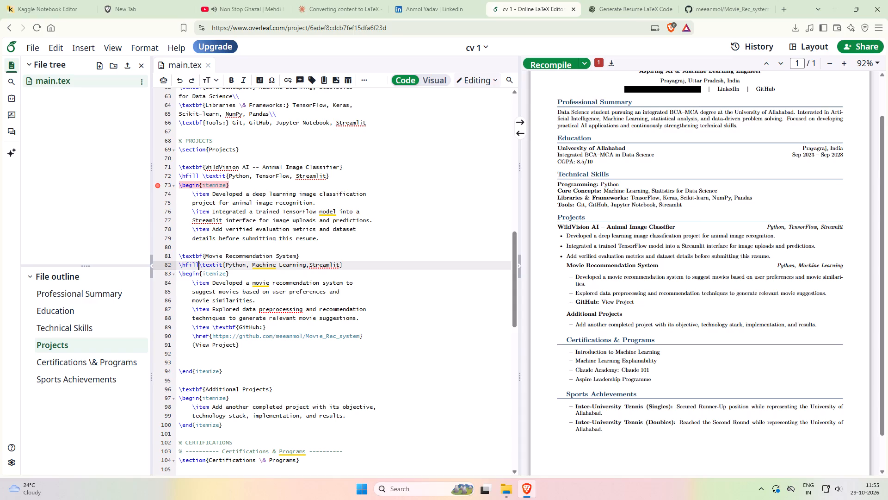
Review the Projects source and recompile the resume to update the PDF preview.
{"action": "scroll", "coordinate": [320, 337], "scroll_direction": "up", "scroll_amount": 1}
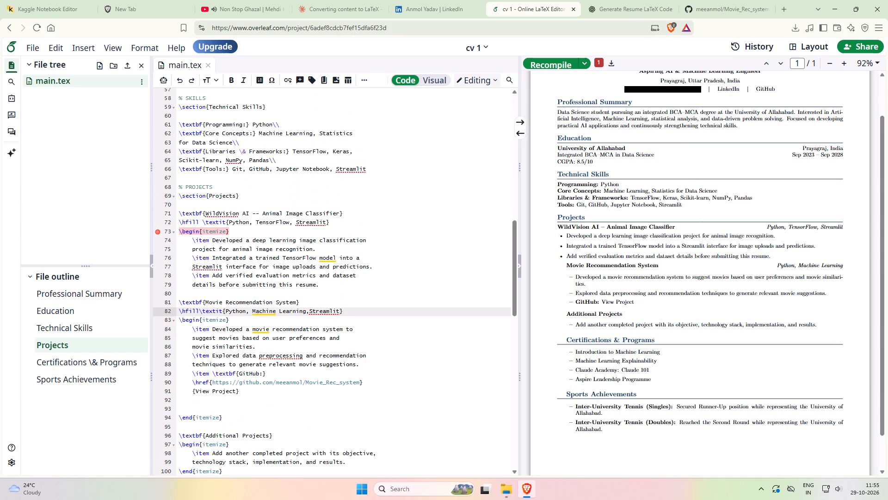
{"action": "scroll", "coordinate": [322, 337], "scroll_direction": "down", "scroll_amount": 1}
{"action": "scroll", "coordinate": [276, 299], "scroll_direction": "up", "scroll_amount": 1}
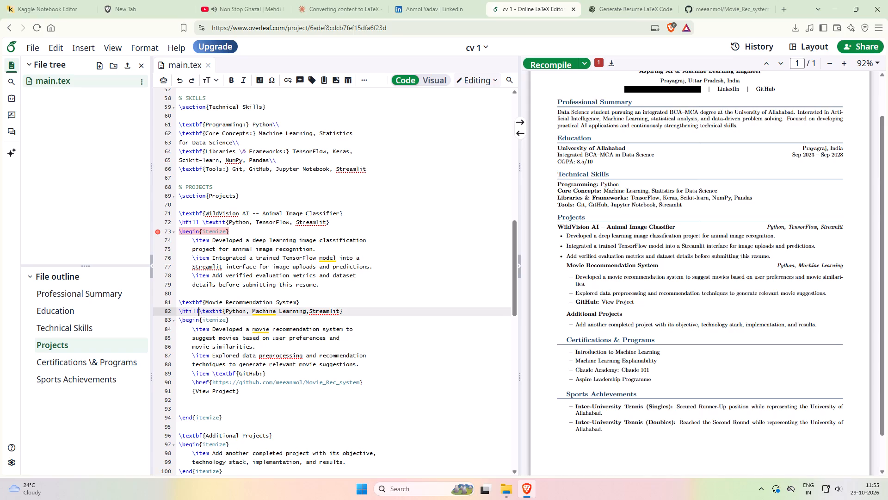
{"action": "left_click", "coordinate": [536, 64]}
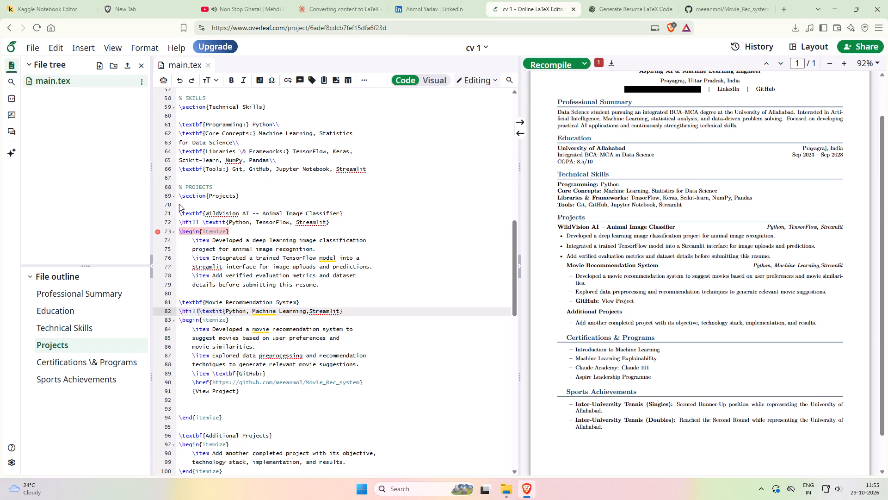
{"action": "left_click_drag", "start_coordinate": [179, 195], "coordinate": [292, 394]}
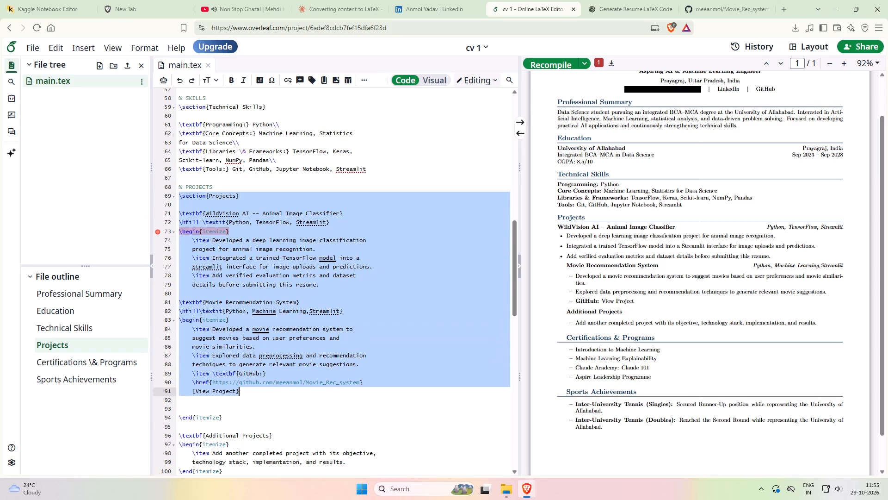
{"action": "left_click_drag", "start_coordinate": [292, 394], "coordinate": [302, 412]}
{"action": "left_click_drag", "start_coordinate": [229, 416], "coordinate": [225, 417]}
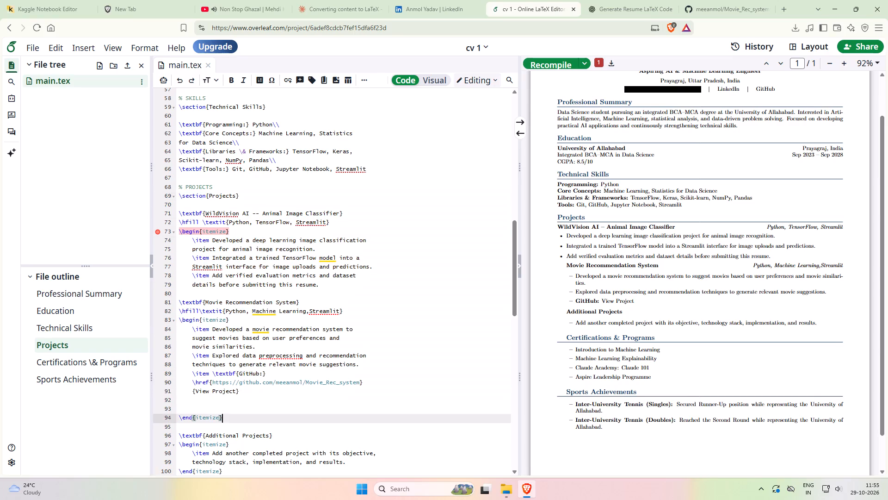
{"action": "left_click_drag", "start_coordinate": [225, 417], "coordinate": [173, 248]}
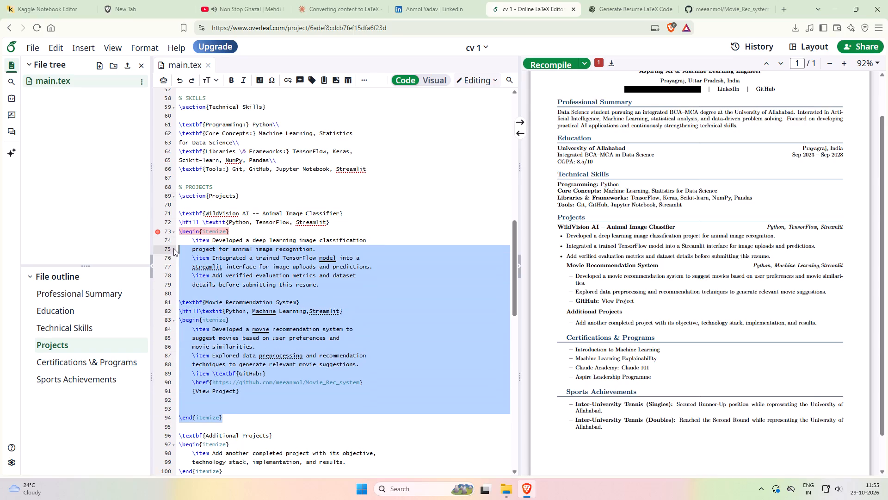
{"action": "left_click_drag", "start_coordinate": [173, 248], "coordinate": [173, 235]}
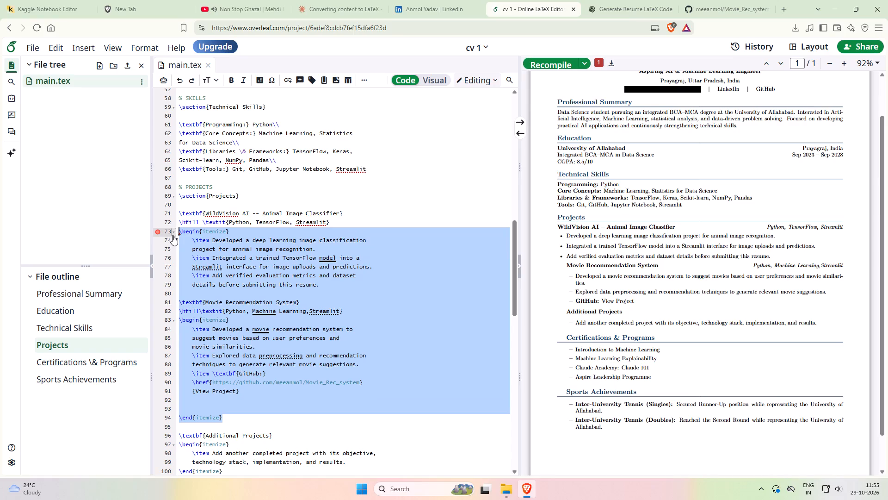
{"action": "left_click_drag", "start_coordinate": [173, 235], "coordinate": [177, 189]}
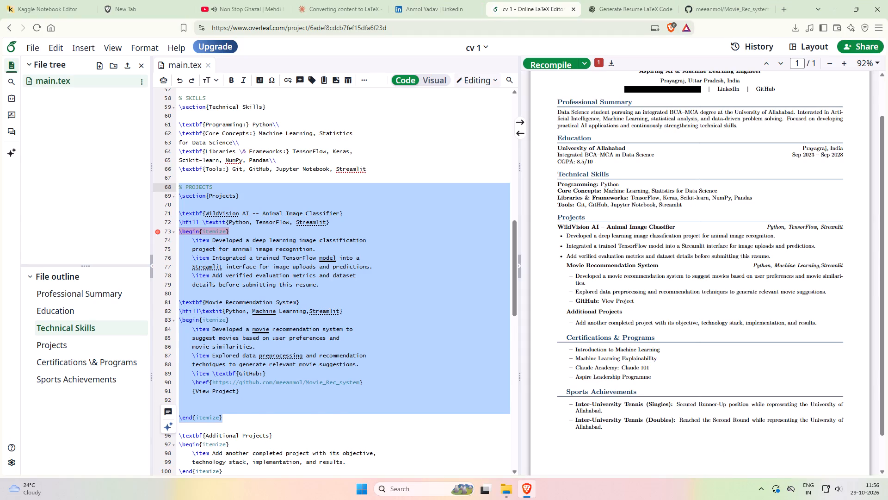
{"action": "key", "text": "ctrl+v"}
Recompile the resume and check the formatting of both project entries and the sections below them in the PDF preview.
{"action": "scroll", "coordinate": [207, 201], "scroll_direction": "down", "scroll_amount": 4}
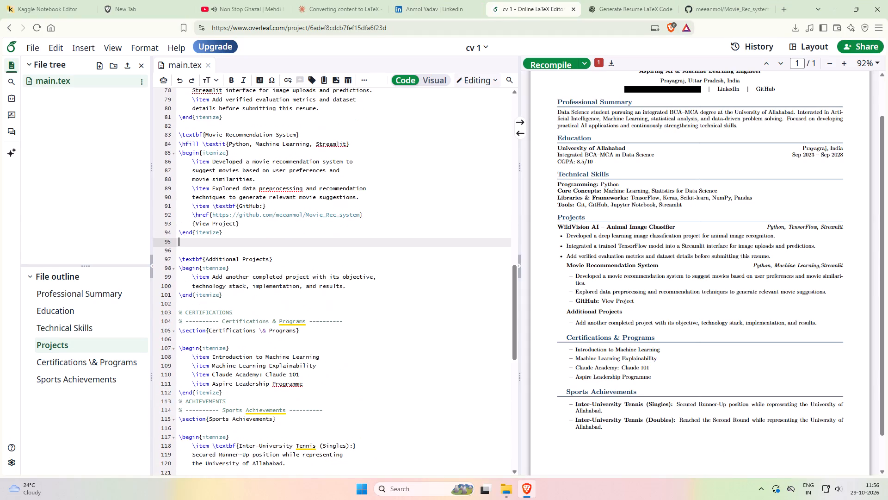
{"action": "left_click", "coordinate": [538, 64]}
{"action": "scroll", "coordinate": [646, 214], "scroll_direction": "down", "scroll_amount": 1}
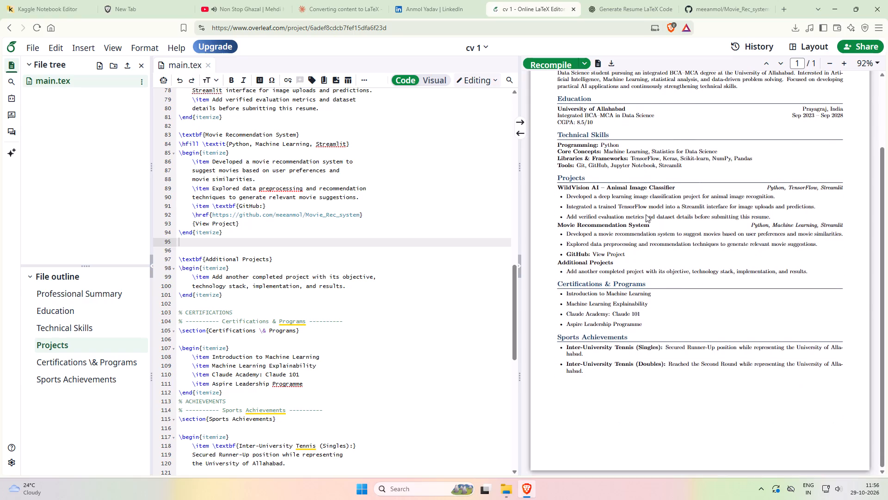
{"action": "scroll", "coordinate": [642, 212], "scroll_direction": "up", "scroll_amount": 3}
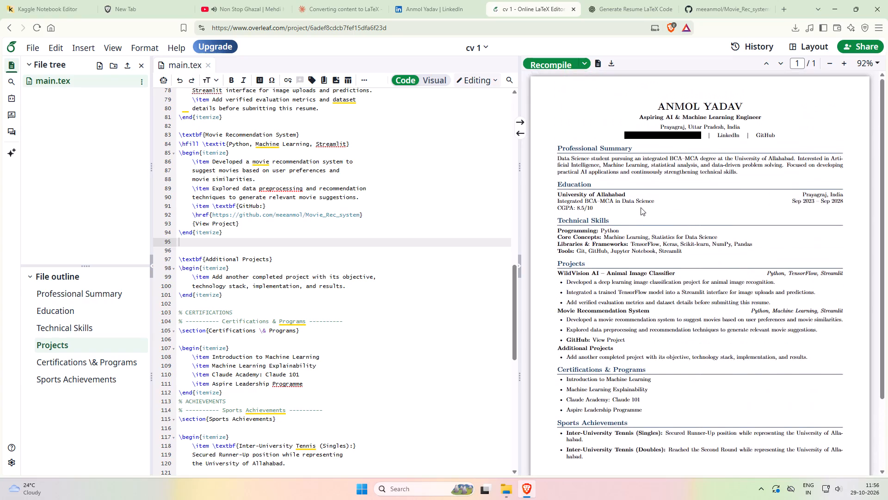
{"action": "scroll", "coordinate": [641, 207], "scroll_direction": "down", "scroll_amount": 2}
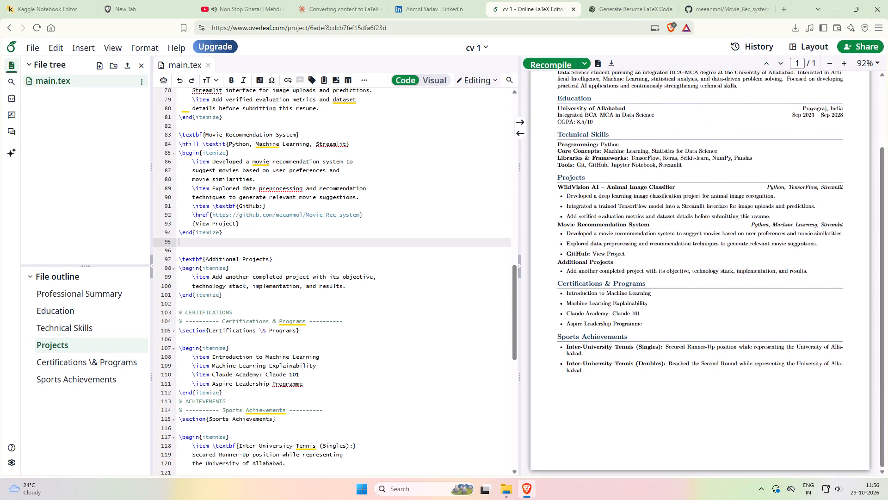
Copy the GitHub \item with its \href and View Project lines from Movie Recommendation System to the end of the WildVision AI list.
{"action": "left_click", "coordinate": [770, 216]}
{"action": "scroll", "coordinate": [203, 222], "scroll_direction": "up", "scroll_amount": 1}
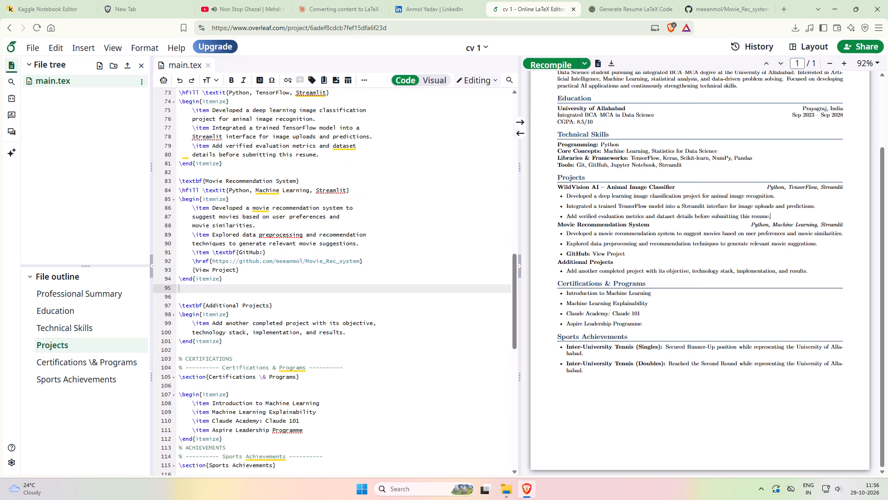
{"action": "left_click_drag", "start_coordinate": [239, 270], "coordinate": [230, 271]}
{"action": "left_click_drag", "start_coordinate": [230, 271], "coordinate": [191, 255]}
{"action": "key", "text": "ctrl+c"}
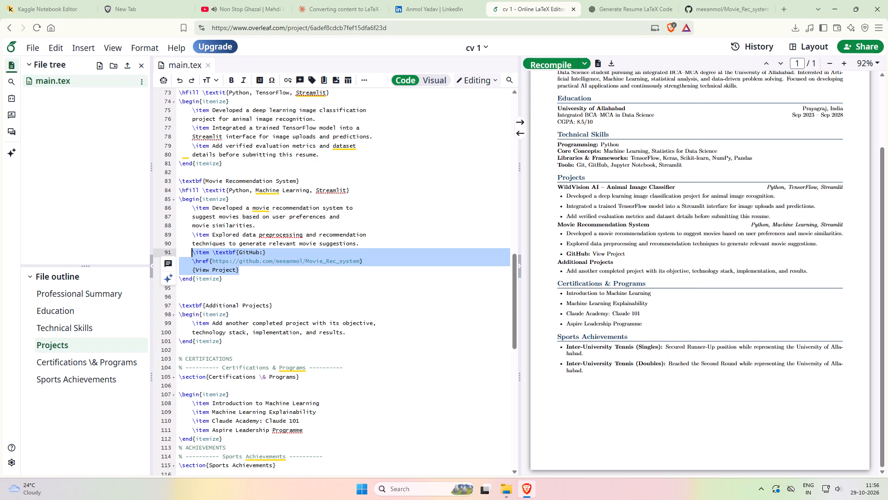
{"action": "left_click", "coordinate": [322, 154]}
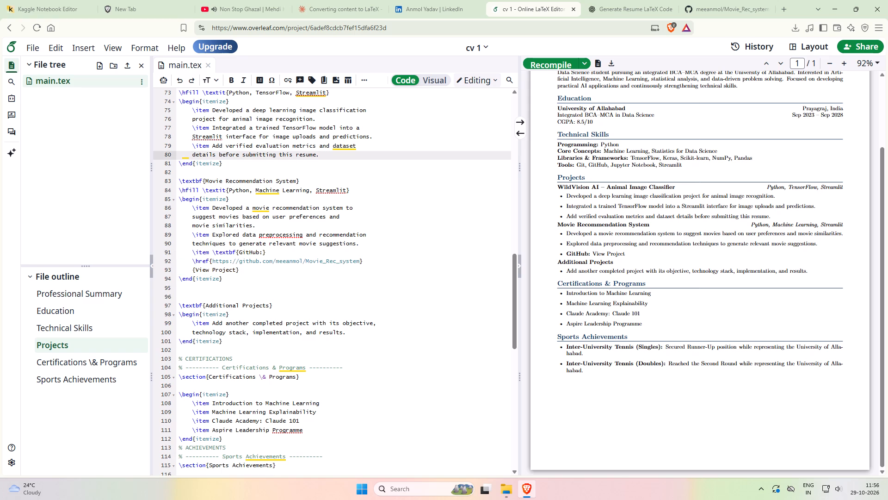
{"action": "key", "text": "Return"}
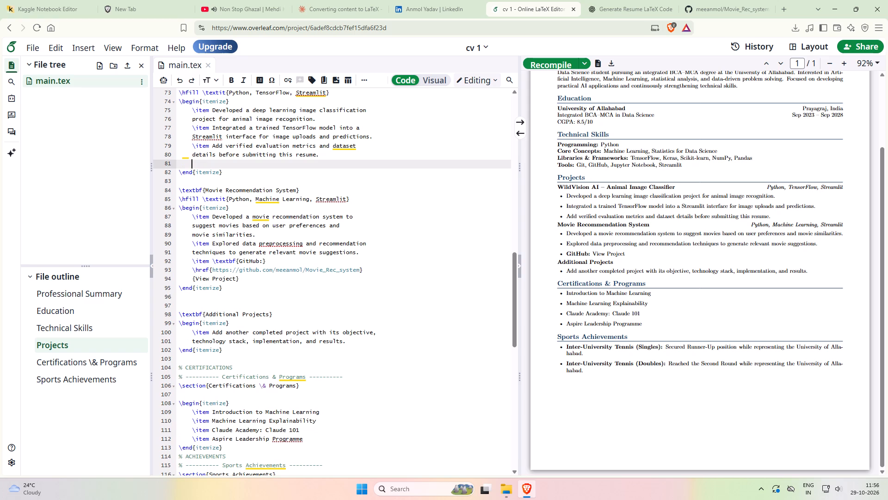
{"action": "key", "text": "ctrl+v"}
Clear the Movie_Rec_system URL from the \href braces in the WildVision AI entry's GitHub item.
{"action": "left_click_drag", "start_coordinate": [366, 170], "coordinate": [339, 175]}
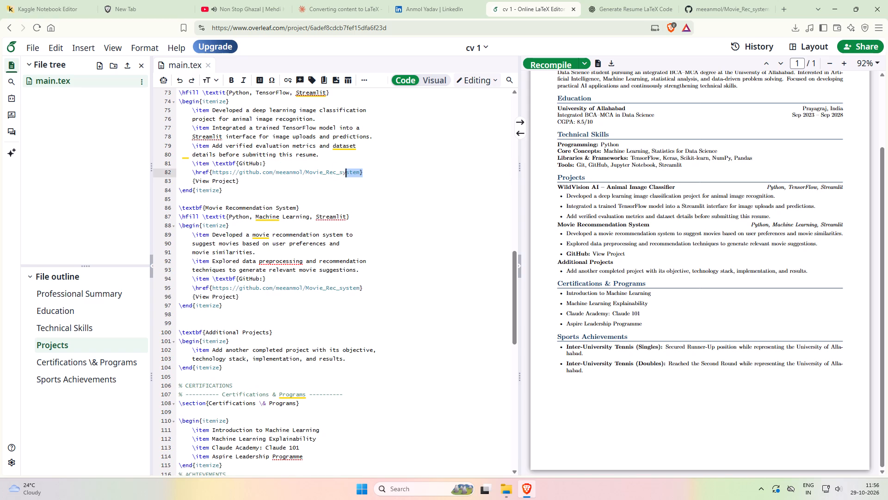
{"action": "left_click_drag", "start_coordinate": [339, 175], "coordinate": [212, 173]}
{"action": "left_click", "coordinate": [212, 172]}
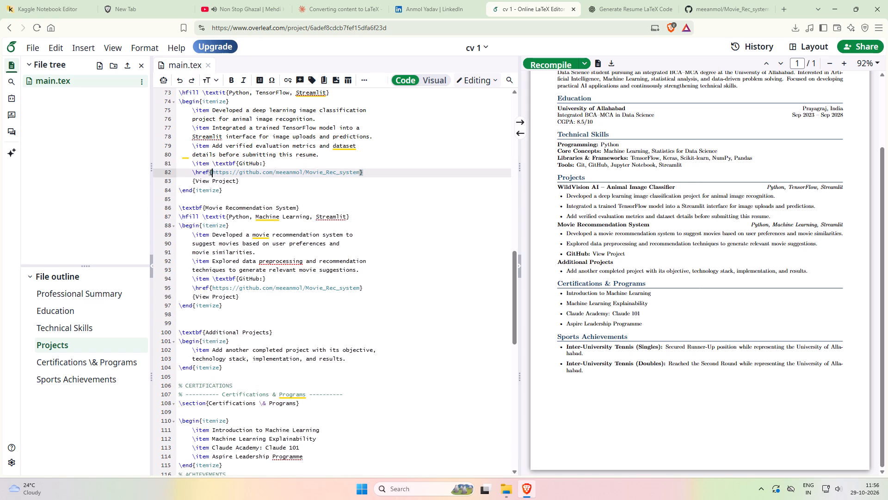
{"action": "left_click_drag", "start_coordinate": [212, 172], "coordinate": [357, 174]}
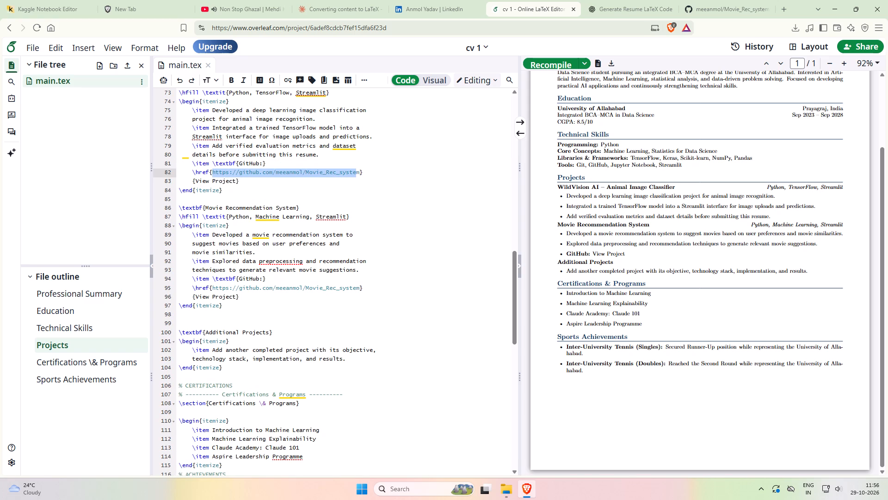
{"action": "left_click_drag", "start_coordinate": [357, 174], "coordinate": [358, 173]}
{"action": "key", "text": "BackSpace"}
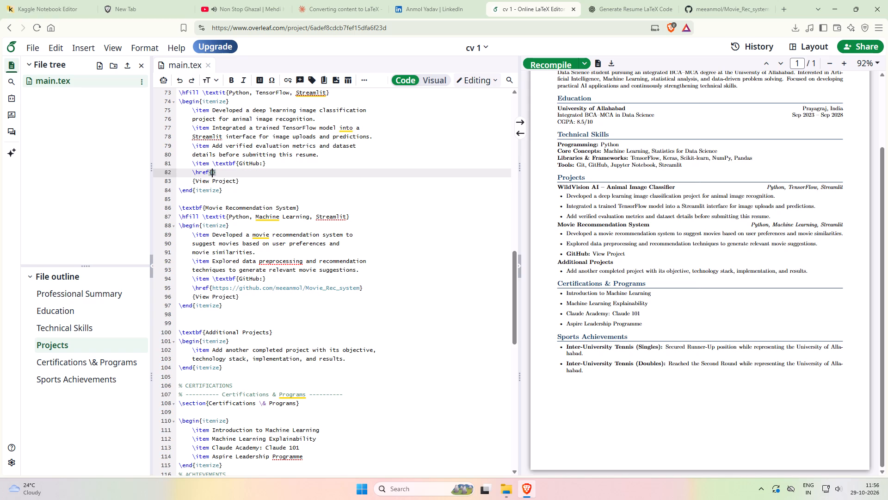
On GitHub, open the Wild_Animal_Pridiction- repository and copy its HTTPS clone URL.
{"action": "left_click", "coordinate": [742, 10]}
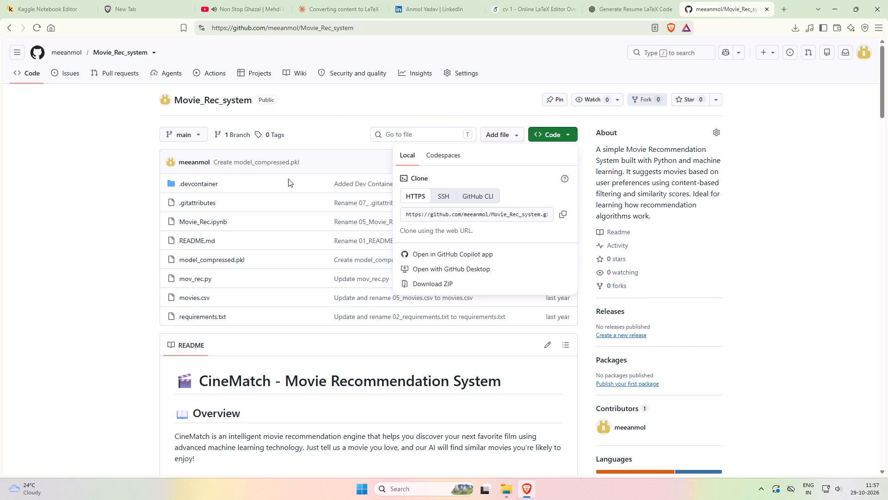
{"action": "scroll", "coordinate": [148, 155], "scroll_direction": "up", "scroll_amount": 2}
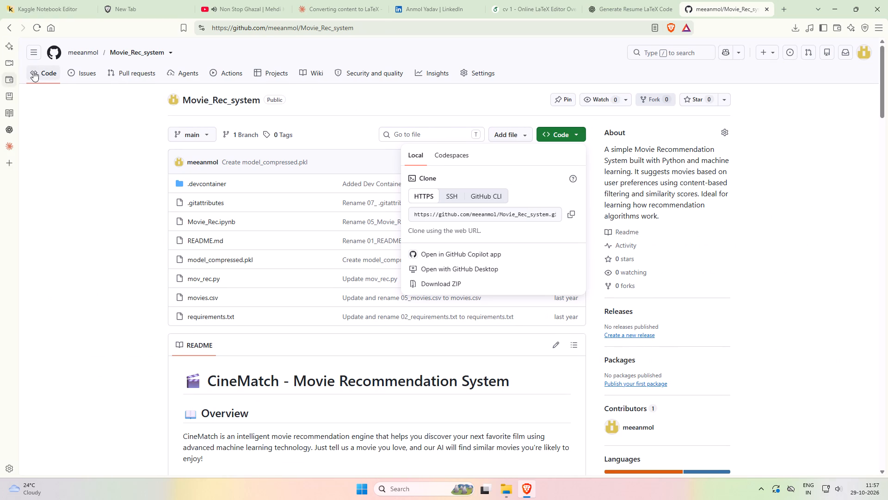
{"action": "left_click", "coordinate": [9, 25]}
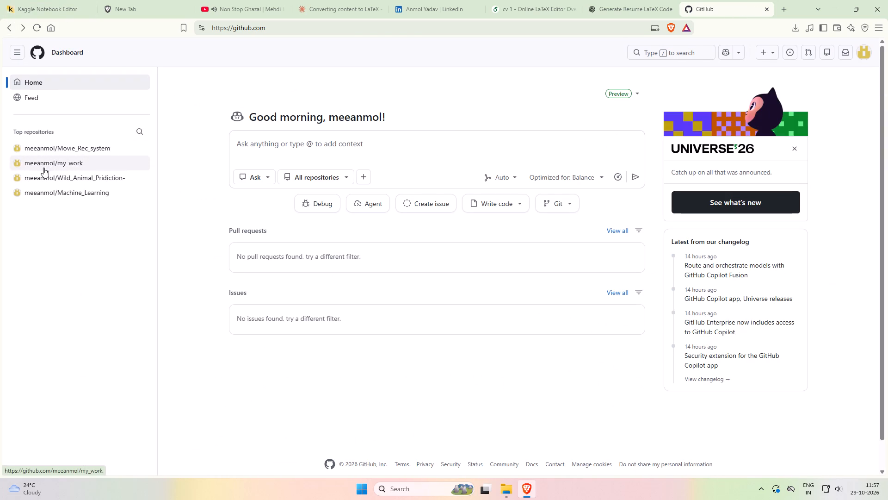
{"action": "left_click", "coordinate": [72, 177]}
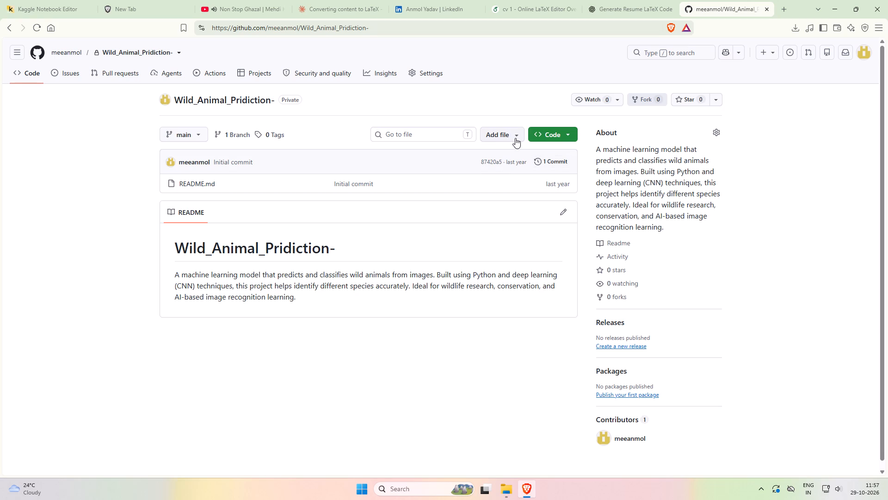
{"action": "right_click", "coordinate": [568, 133]}
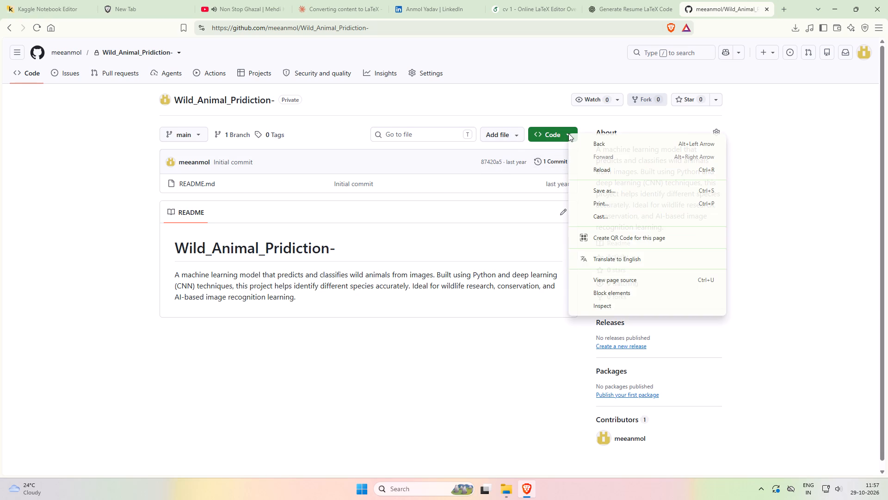
{"action": "left_click", "coordinate": [567, 133]}
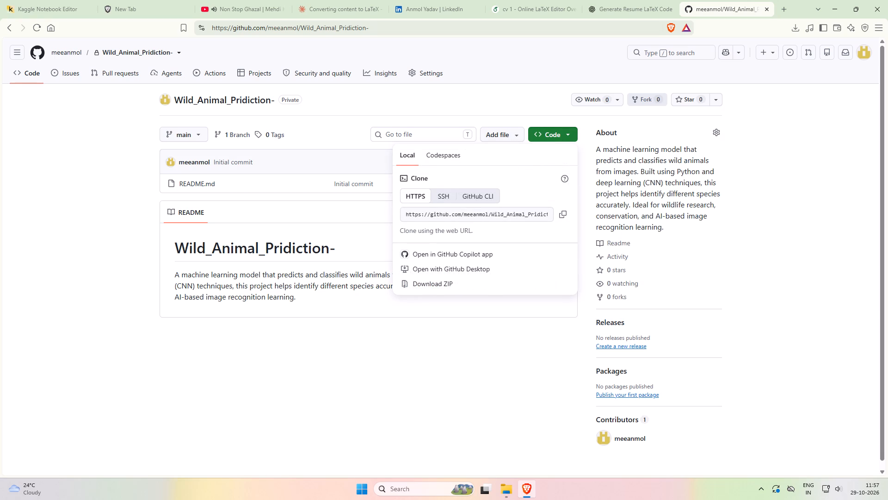
{"action": "left_click", "coordinate": [564, 214]}
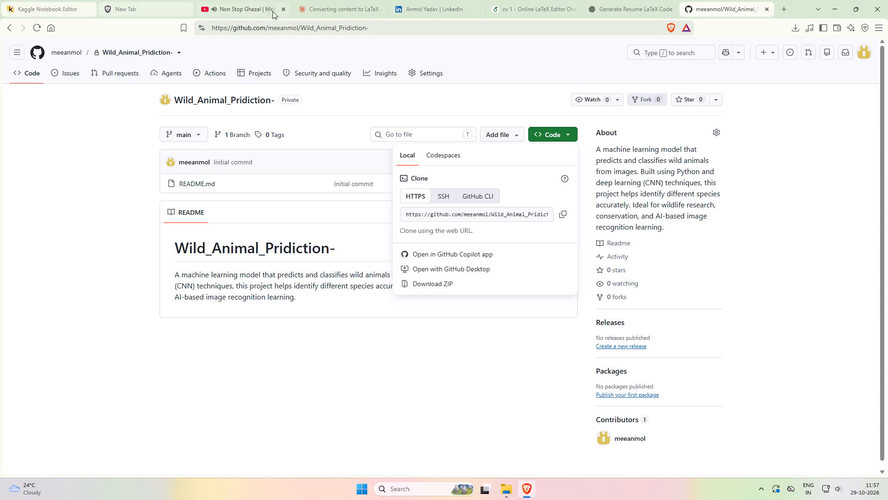
Paste the copied repository URL into the WildVision AI entry's empty \href braces in Overleaf and recompile the resume.
{"action": "left_click", "coordinate": [541, 10]}
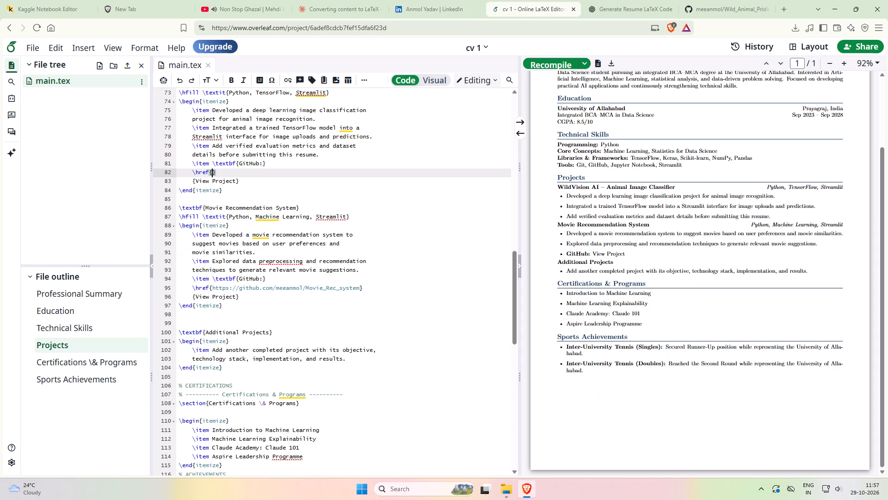
{"action": "key", "text": "ctrl+v"}
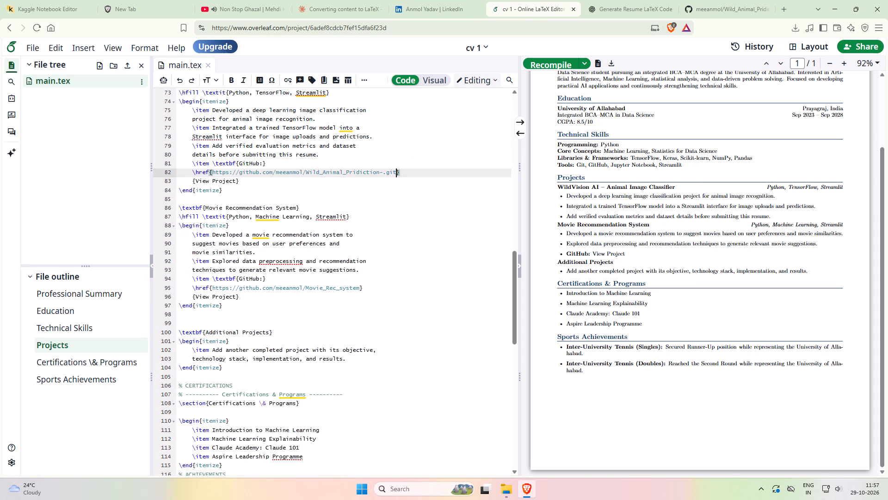
{"action": "left_click", "coordinate": [549, 64]}
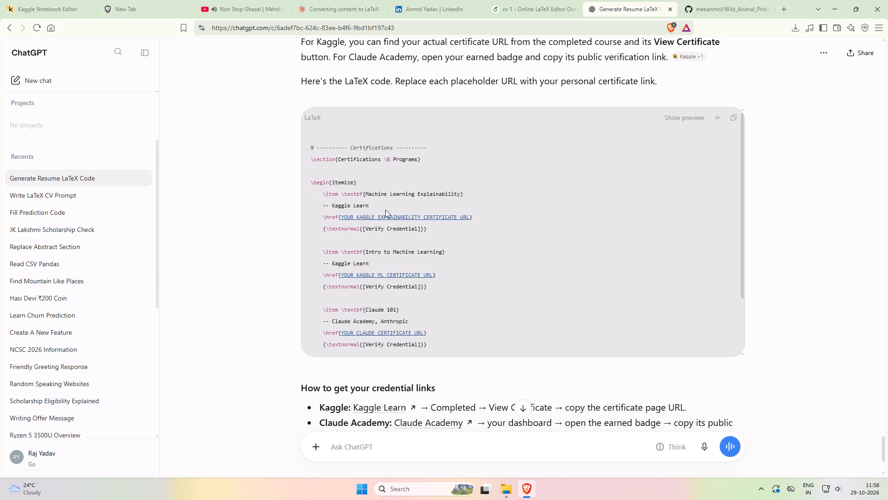
{"action": "scroll", "coordinate": [412, 172], "scroll_direction": "up", "scroll_amount": 5}
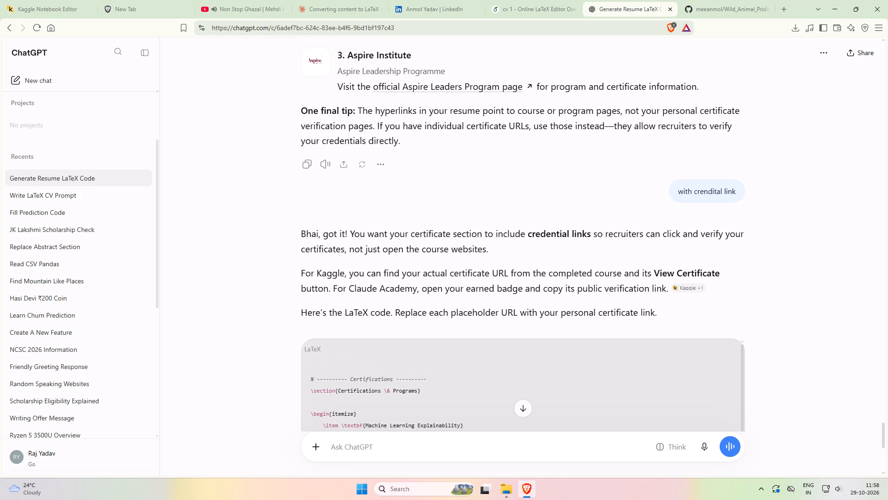
In Overleaf's main.tex, replace the existing Certifications & Programs heading and itemize list with the copied code.
{"action": "left_click", "coordinate": [522, 3]}
{"action": "scroll", "coordinate": [494, 261], "scroll_direction": "down", "scroll_amount": 3}
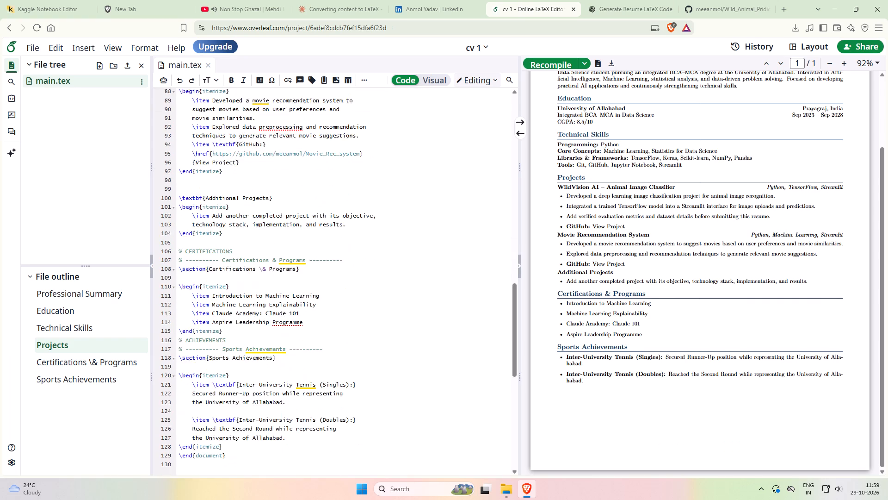
{"action": "scroll", "coordinate": [345, 215], "scroll_direction": "down", "scroll_amount": 2}
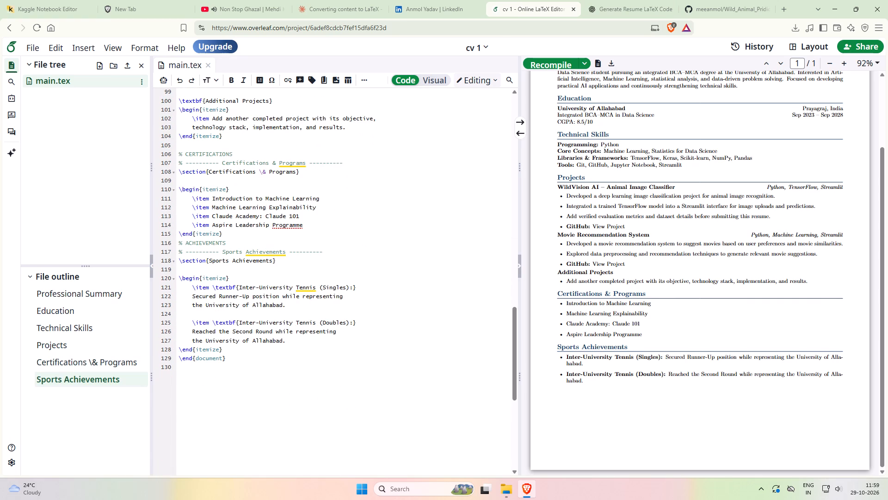
{"action": "left_click_drag", "start_coordinate": [228, 236], "coordinate": [182, 179]}
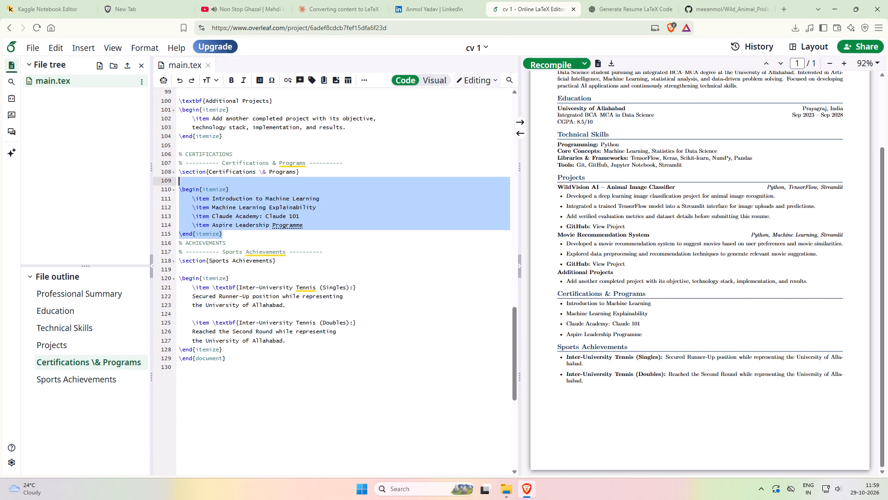
{"action": "left_click_drag", "start_coordinate": [182, 179], "coordinate": [182, 174]}
{"action": "key", "text": "ctrl+v"}
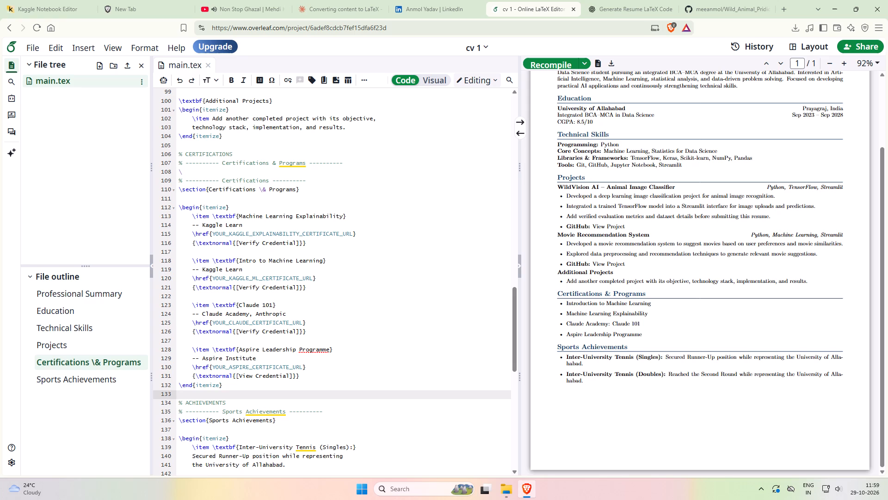
Delete the duplicate Certifications comment line above the pasted section and recompile the resume.
{"action": "left_click_drag", "start_coordinate": [321, 180], "coordinate": [283, 181]}
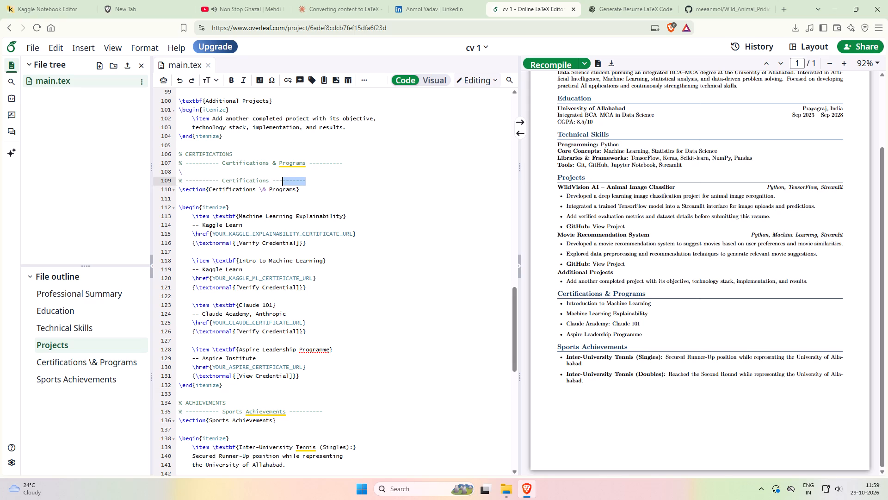
{"action": "left_click_drag", "start_coordinate": [283, 181], "coordinate": [180, 182]}
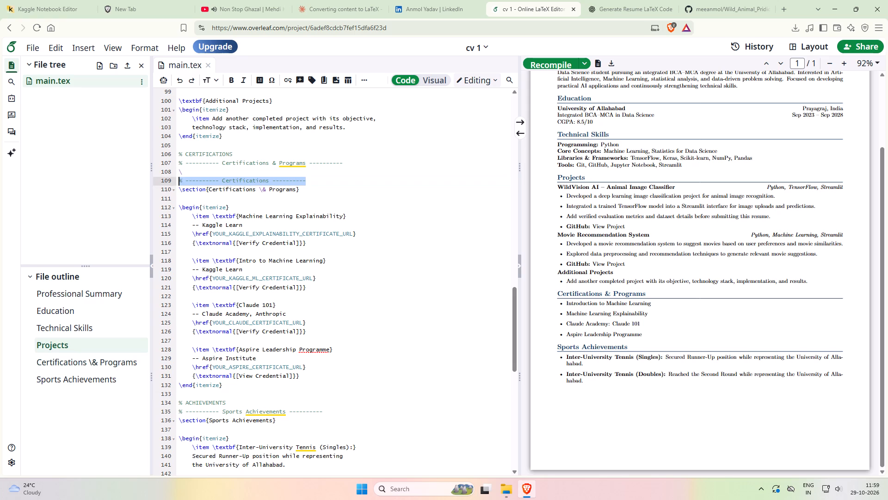
{"action": "left_click_drag", "start_coordinate": [180, 182], "coordinate": [178, 174]}
{"action": "key", "text": "BackSpace"}
{"action": "scroll", "coordinate": [349, 224], "scroll_direction": "down", "scroll_amount": 2}
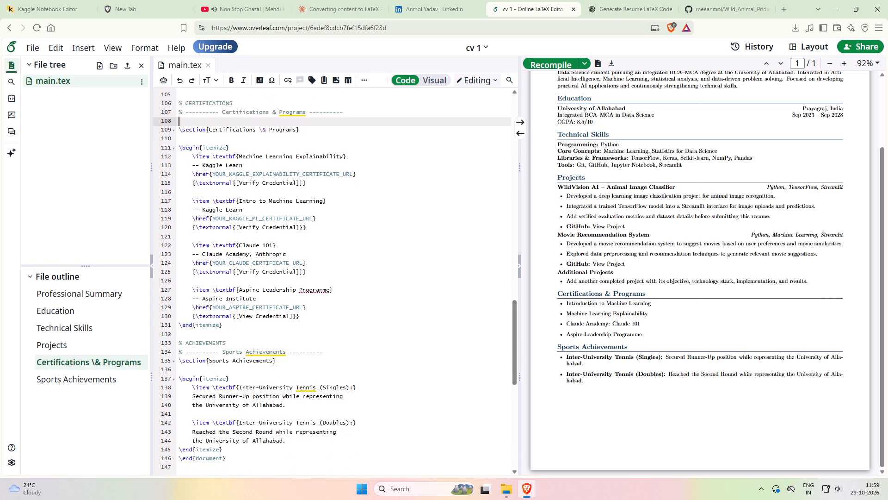
{"action": "left_click", "coordinate": [551, 65]}
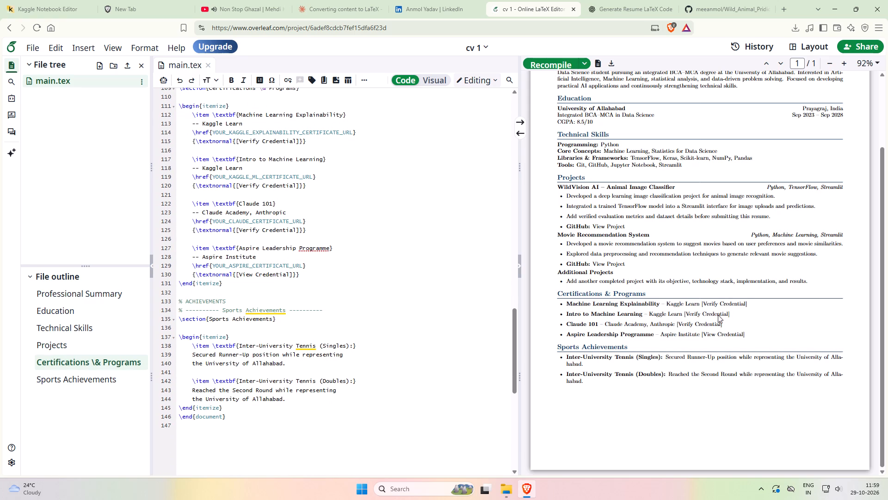
Test the Machine Learning Explainability and Aspire Leadership Programme credential links in the PDF preview.
{"action": "left_click", "coordinate": [718, 303]}
{"action": "left_click", "coordinate": [710, 303]}
{"action": "left_click", "coordinate": [738, 335]}
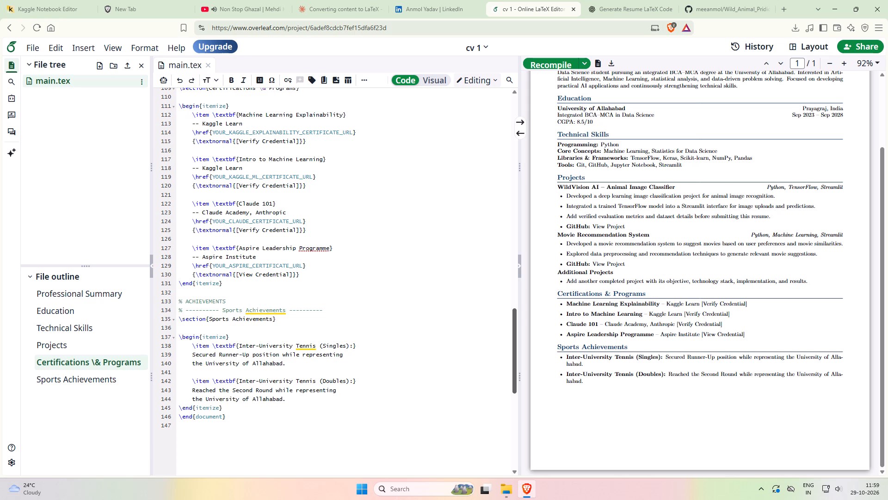
{"action": "left_click_drag", "start_coordinate": [307, 266], "coordinate": [190, 269]}
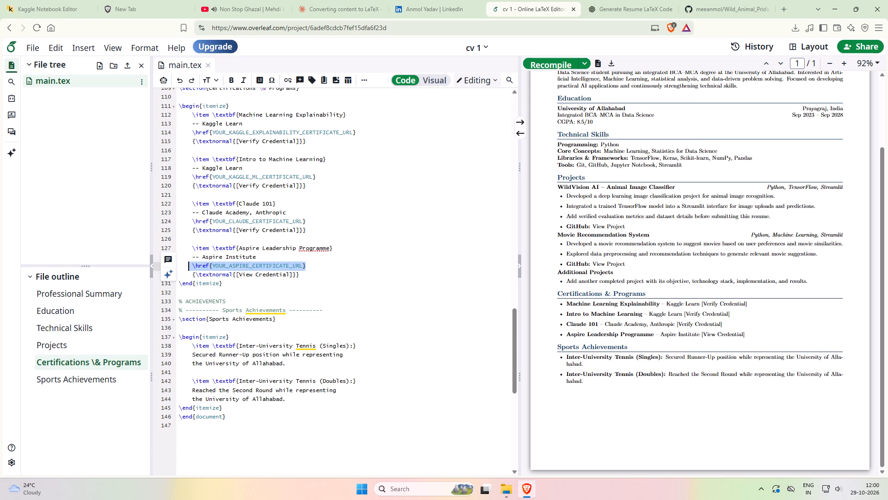
{"action": "left_click", "coordinate": [284, 279]}
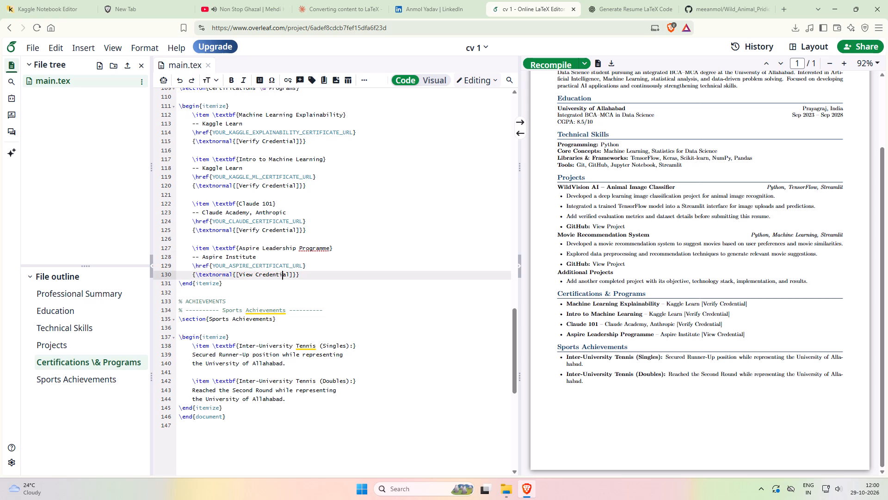
{"action": "left_click_drag", "start_coordinate": [308, 274], "coordinate": [195, 267]}
{"action": "key", "text": "BackSpace"}
{"action": "key", "text": "BackSpace"}
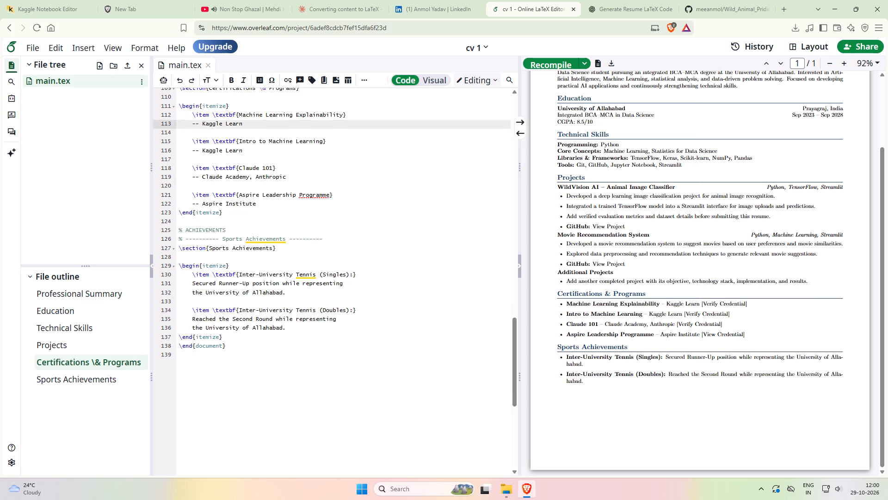
Remove the blank lines between the four certification entries, recompile, and check the resume preview.
{"action": "left_click", "coordinate": [182, 139]}
{"action": "left_click", "coordinate": [183, 133]}
{"action": "key", "text": "BackSpace"}
{"action": "left_click", "coordinate": [179, 153]}
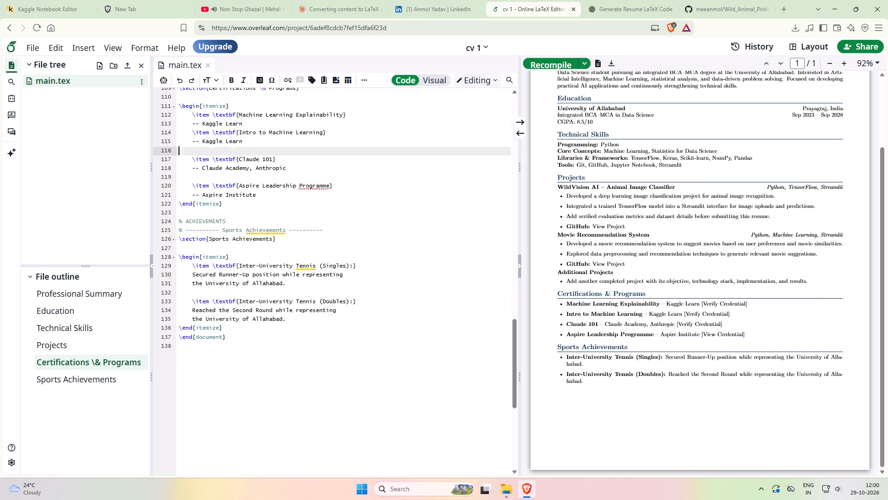
{"action": "key", "text": "BackSpace"}
{"action": "left_click", "coordinate": [181, 169]}
{"action": "key", "text": "BackSpace"}
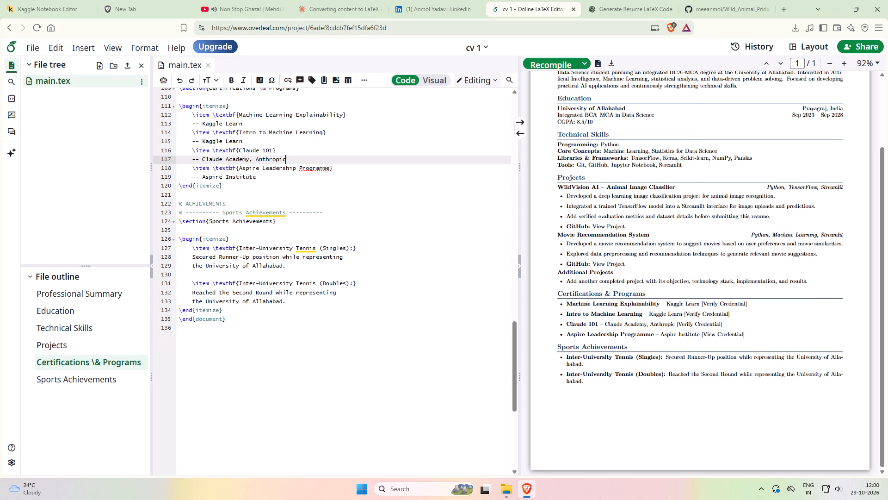
{"action": "left_click", "coordinate": [553, 66]}
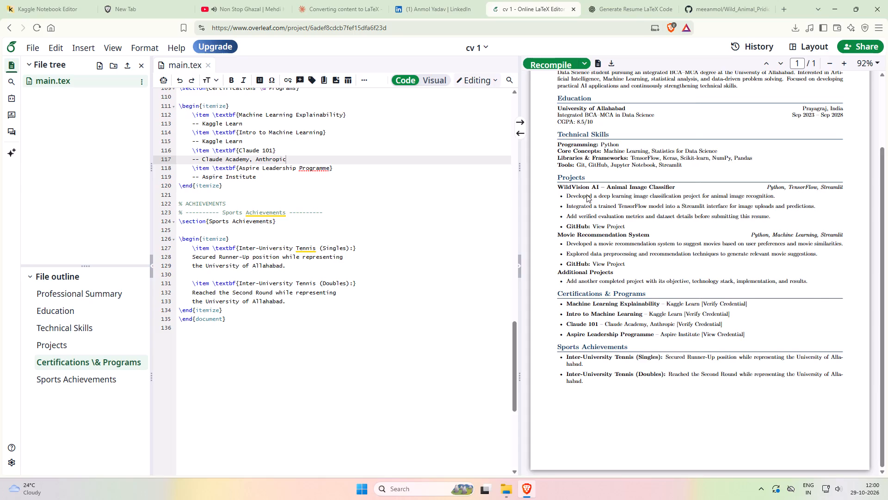
{"action": "scroll", "coordinate": [583, 197], "scroll_direction": "down", "scroll_amount": 2}
{"action": "scroll", "coordinate": [583, 201], "scroll_direction": "up", "scroll_amount": 2}
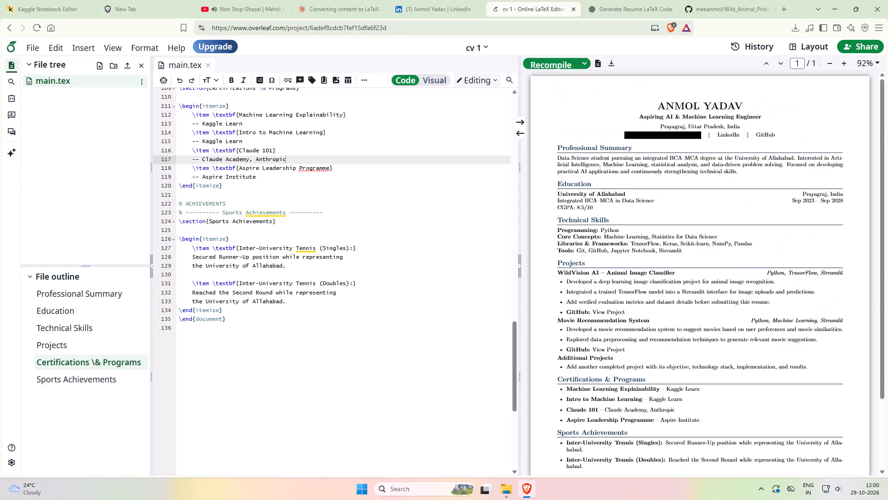
{"action": "scroll", "coordinate": [583, 202], "scroll_direction": "down", "scroll_amount": 4}
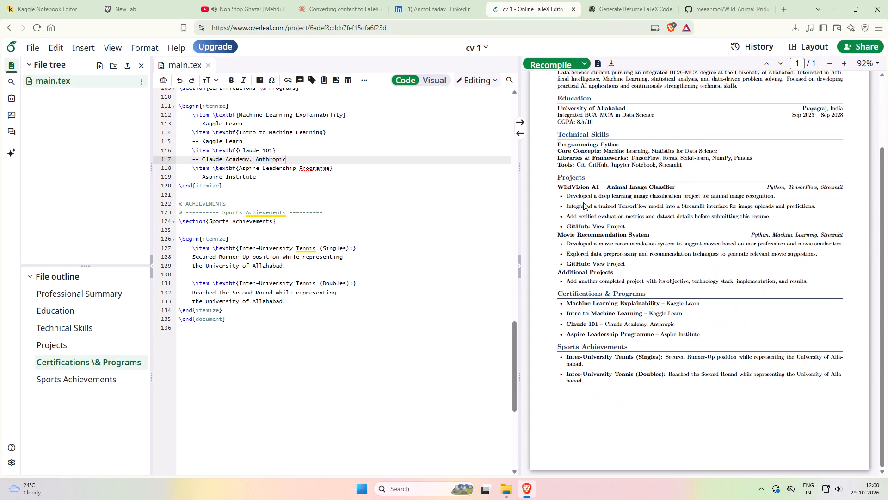
{"action": "scroll", "coordinate": [583, 202], "scroll_direction": "up", "scroll_amount": 3}
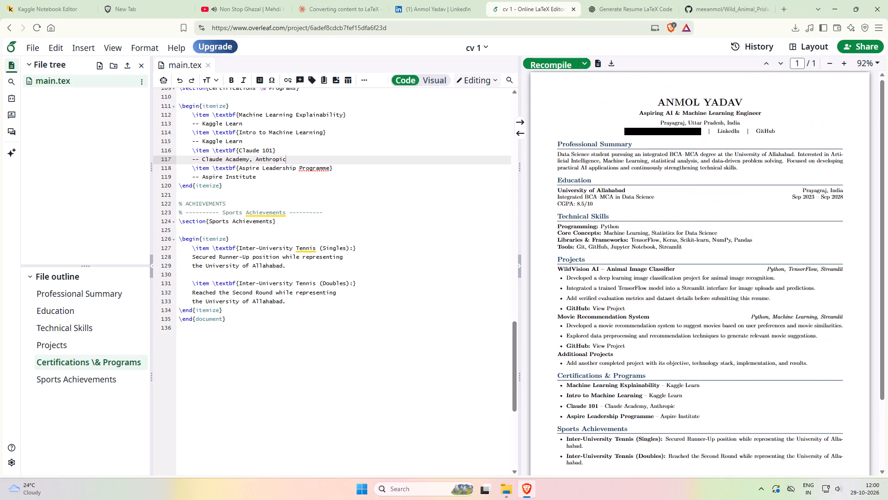
Review the resume's LaTeX source from the preamble and header through the Sports Achievements section.
{"action": "scroll", "coordinate": [584, 201], "scroll_direction": "down", "scroll_amount": 2}
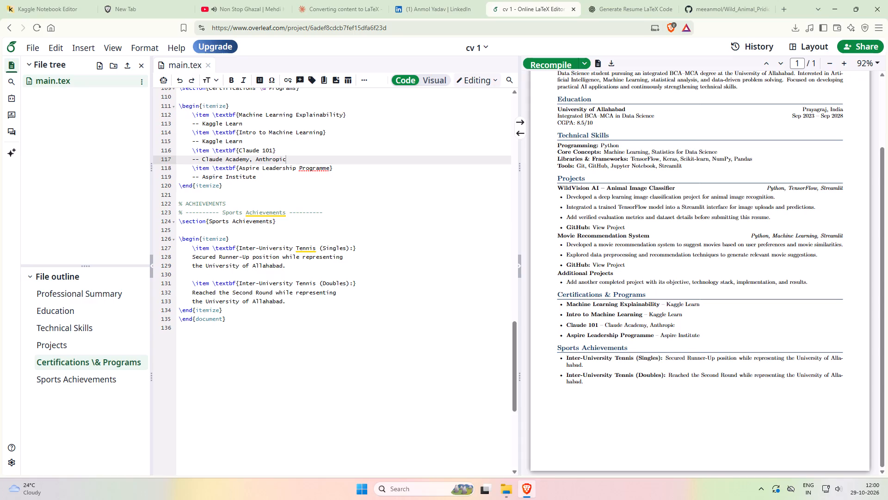
{"action": "scroll", "coordinate": [606, 204], "scroll_direction": "up", "scroll_amount": 2}
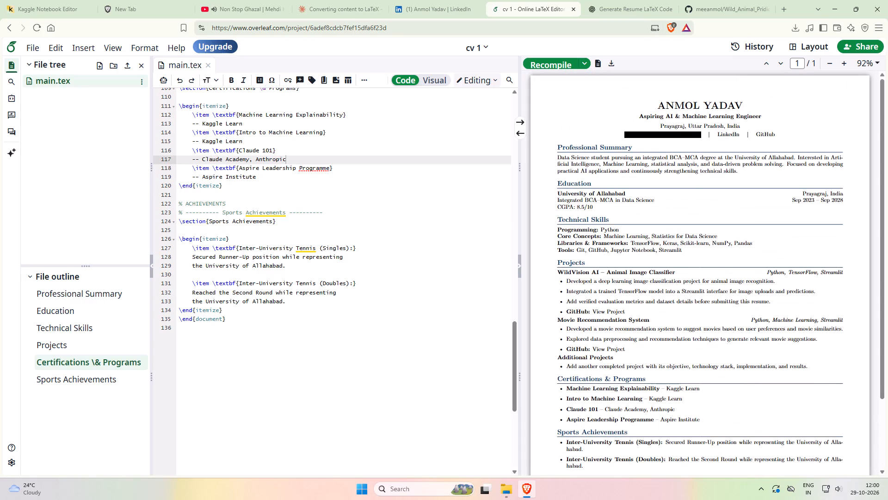
{"action": "scroll", "coordinate": [328, 264], "scroll_direction": "up", "scroll_amount": 1}
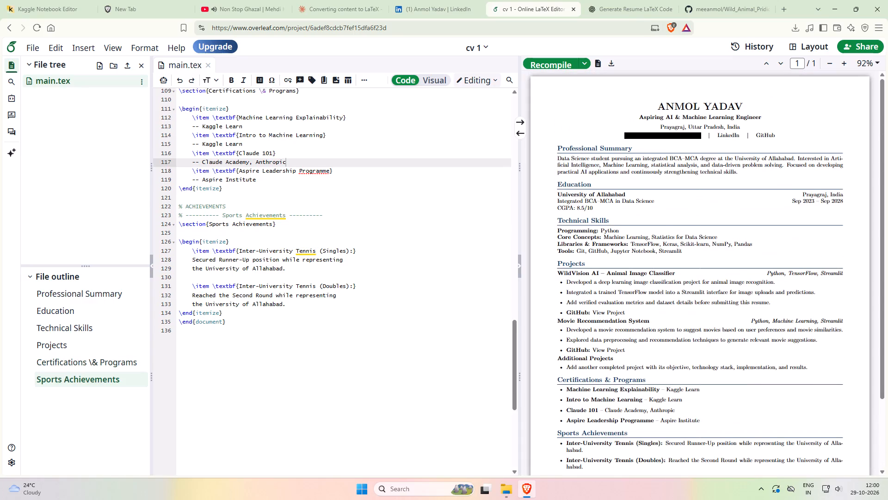
{"action": "scroll", "coordinate": [328, 264], "scroll_direction": "up", "scroll_amount": 13}
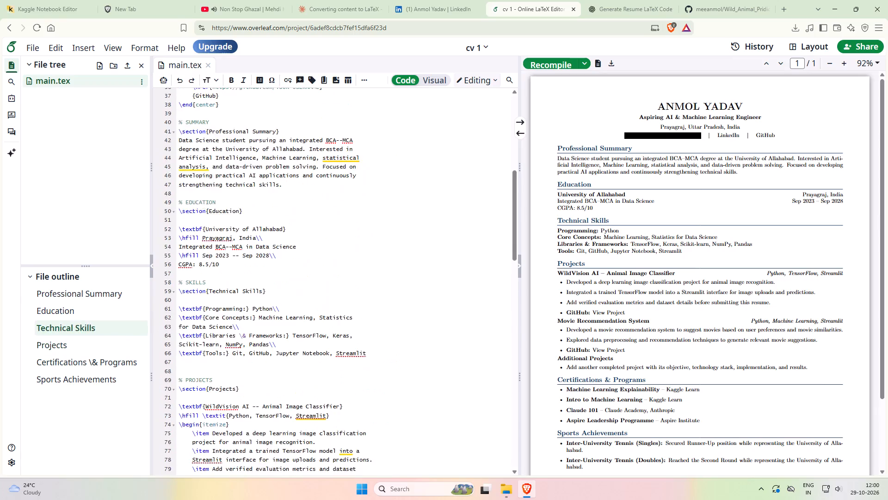
{"action": "scroll", "coordinate": [328, 263], "scroll_direction": "up", "scroll_amount": 3}
{"action": "scroll", "coordinate": [328, 261], "scroll_direction": "up", "scroll_amount": 19}
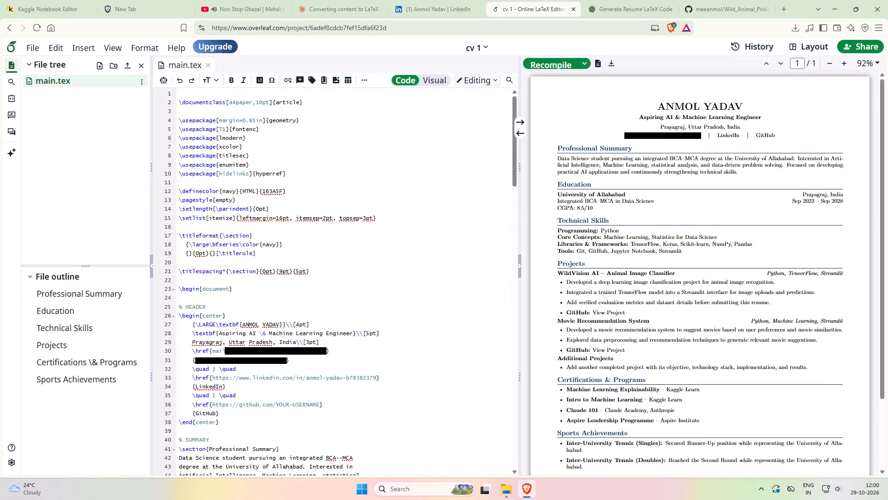
{"action": "scroll", "coordinate": [331, 207], "scroll_direction": "up", "scroll_amount": 5}
{"action": "scroll", "coordinate": [255, 219], "scroll_direction": "down", "scroll_amount": 1}
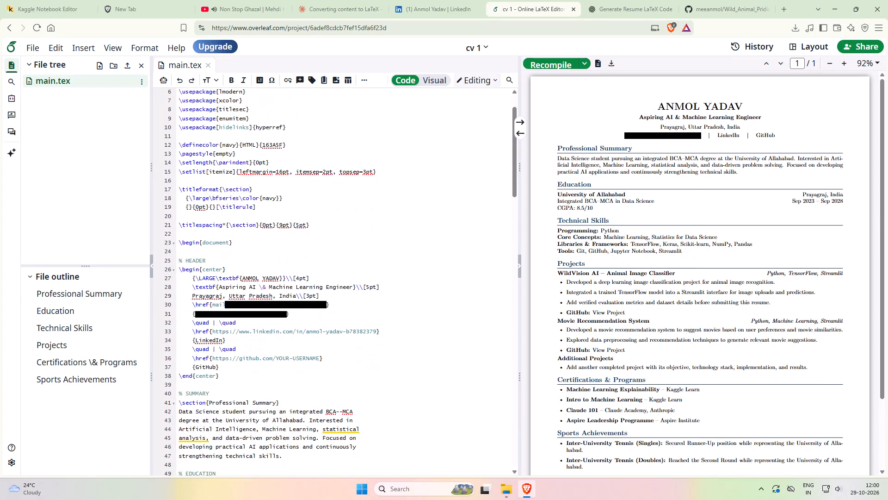
{"action": "scroll", "coordinate": [255, 219], "scroll_direction": "up", "scroll_amount": 3}
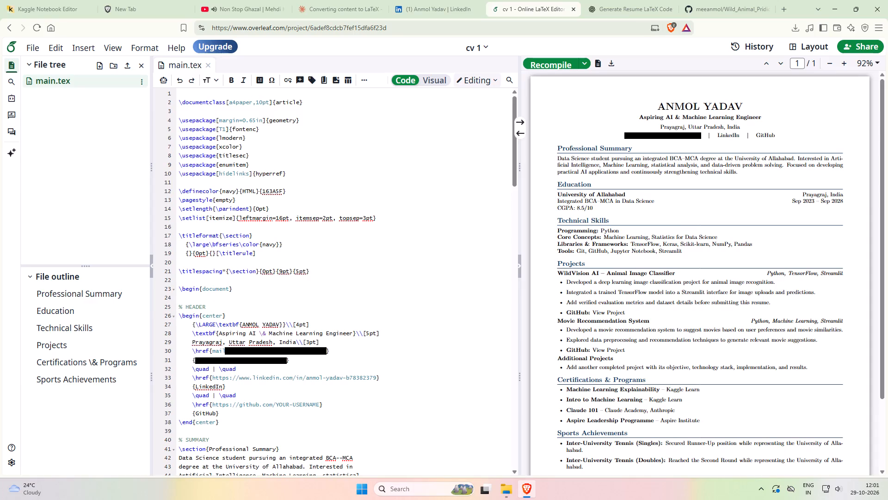
{"action": "scroll", "coordinate": [349, 209], "scroll_direction": "down", "scroll_amount": 11}
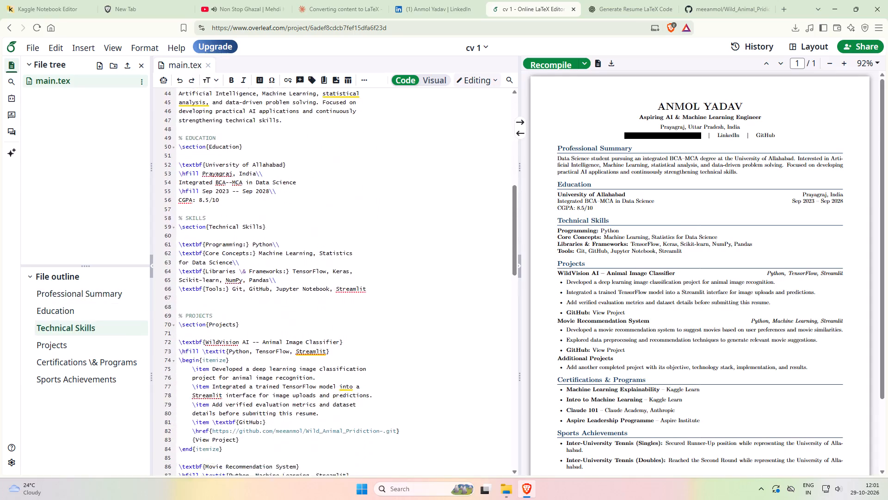
{"action": "scroll", "coordinate": [349, 211], "scroll_direction": "down", "scroll_amount": 17}
{"action": "scroll", "coordinate": [349, 212], "scroll_direction": "down", "scroll_amount": 4}
{"action": "scroll", "coordinate": [349, 212], "scroll_direction": "up", "scroll_amount": 4}
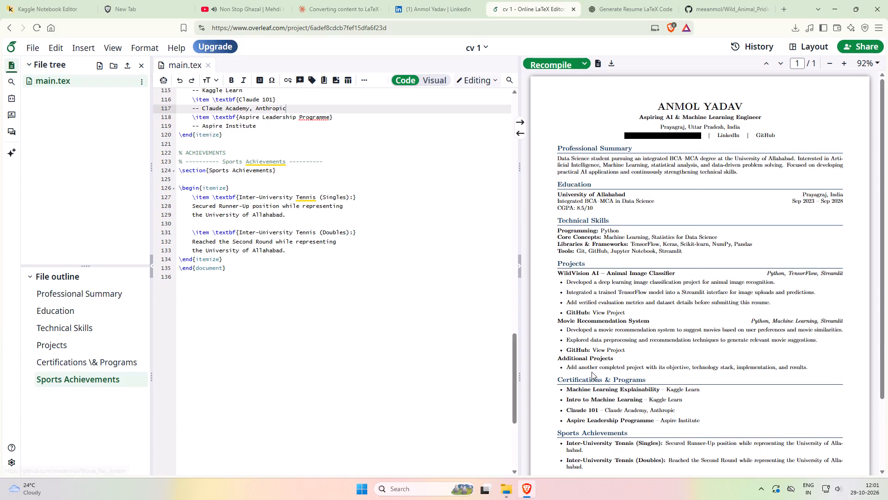
Examine the resume's content and page layout in the PDF preview, from the header to Sports Achievements.
{"action": "scroll", "coordinate": [608, 348], "scroll_direction": "down", "scroll_amount": 5}
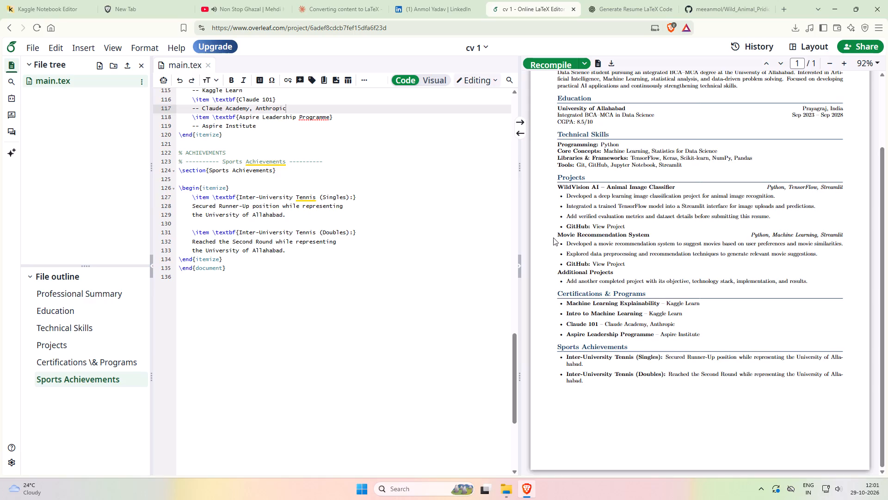
{"action": "scroll", "coordinate": [567, 244], "scroll_direction": "down", "scroll_amount": 2}
{"action": "scroll", "coordinate": [567, 247], "scroll_direction": "up", "scroll_amount": 1}
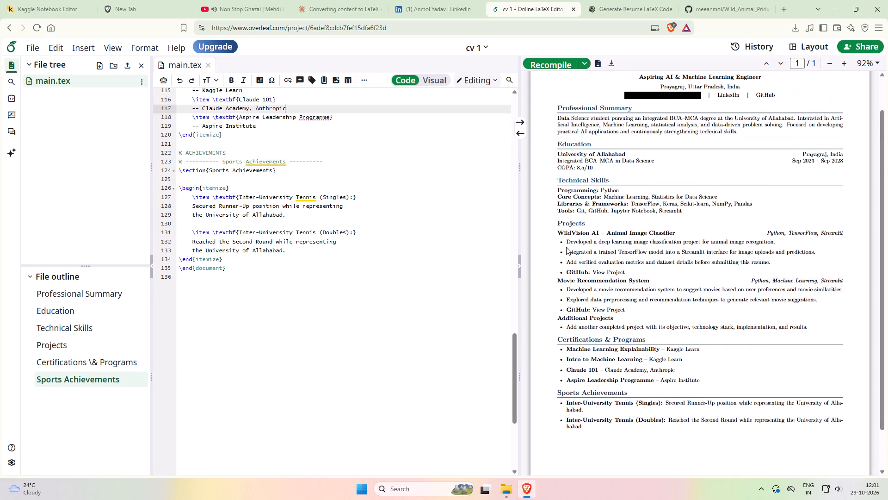
{"action": "scroll", "coordinate": [566, 247], "scroll_direction": "down", "scroll_amount": 3}
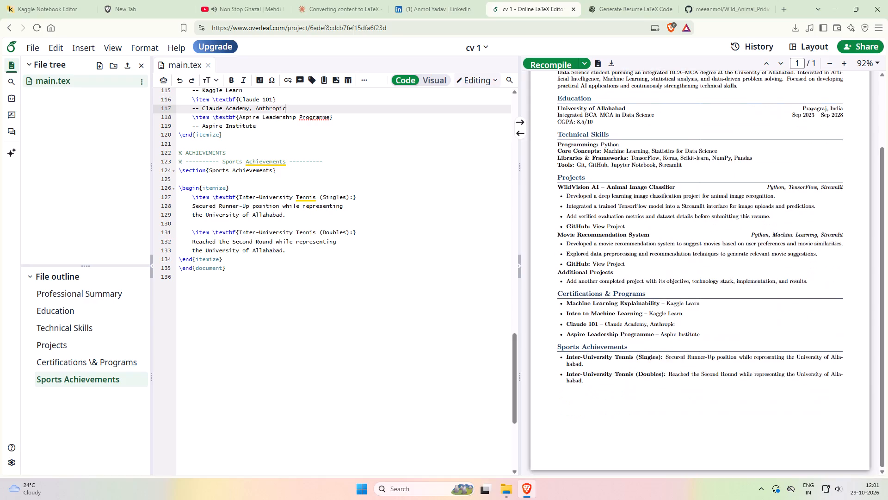
{"action": "scroll", "coordinate": [566, 247], "scroll_direction": "down", "scroll_amount": 1}
{"action": "scroll", "coordinate": [566, 247], "scroll_direction": "up", "scroll_amount": 6}
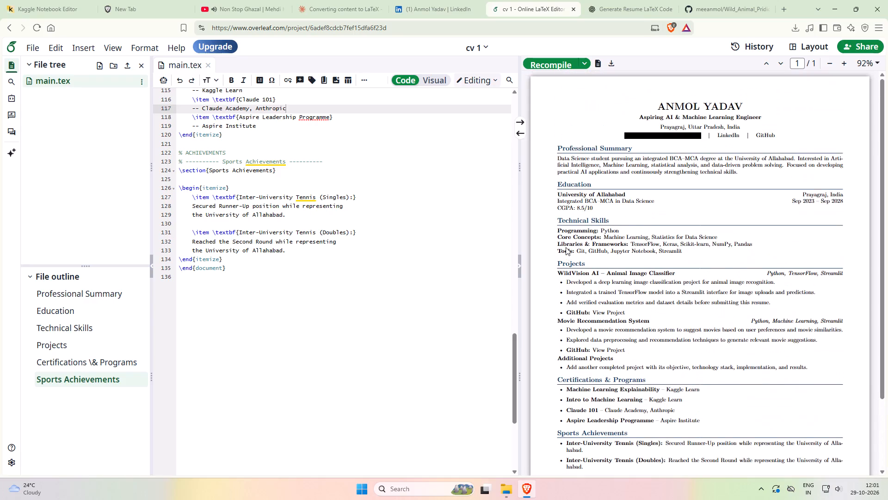
{"action": "scroll", "coordinate": [566, 247], "scroll_direction": "down", "scroll_amount": 6}
{"action": "scroll", "coordinate": [566, 248], "scroll_direction": "up", "scroll_amount": 5}
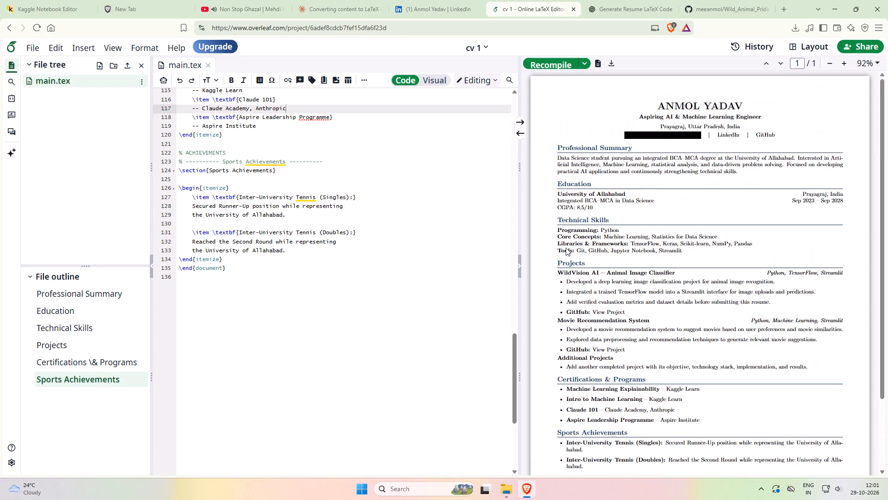
{"action": "scroll", "coordinate": [566, 248], "scroll_direction": "up", "scroll_amount": 3}
{"action": "scroll", "coordinate": [566, 248], "scroll_direction": "down", "scroll_amount": 11}
{"action": "scroll", "coordinate": [566, 248], "scroll_direction": "up", "scroll_amount": 5}
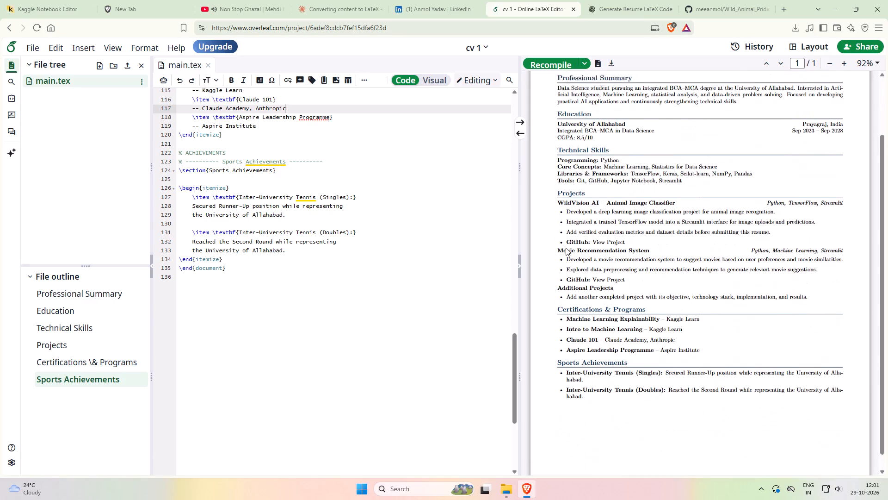
{"action": "scroll", "coordinate": [566, 248], "scroll_direction": "up", "scroll_amount": 1}
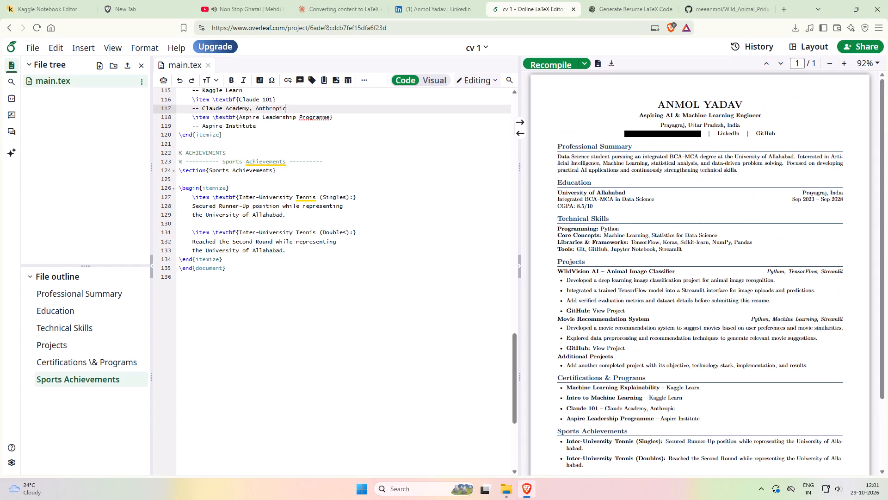
{"action": "scroll", "coordinate": [709, 192], "scroll_direction": "up", "scroll_amount": 1}
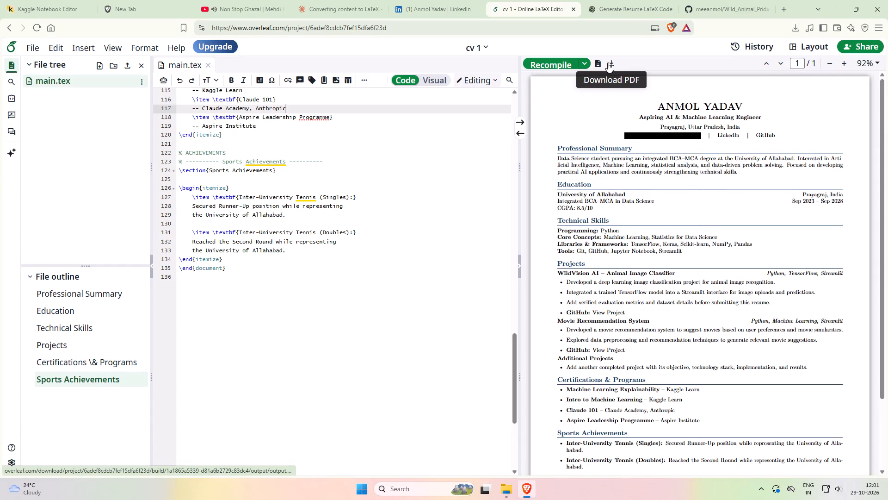
{"action": "scroll", "coordinate": [567, 250], "scroll_direction": "down", "scroll_amount": 8}
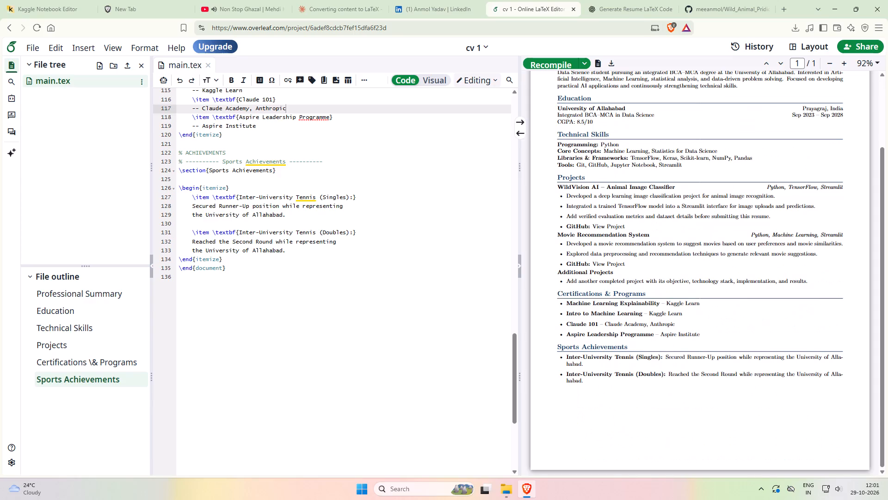
{"action": "scroll", "coordinate": [631, 374], "scroll_direction": "up", "scroll_amount": 2}
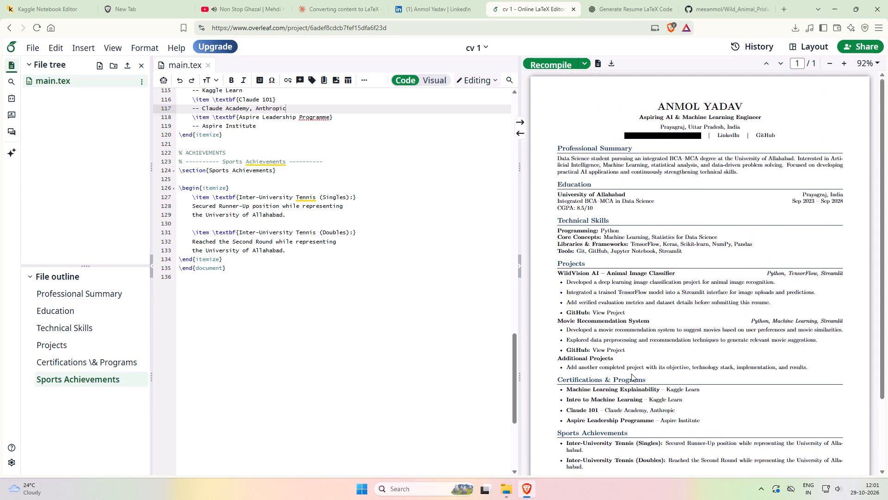
{"action": "scroll", "coordinate": [631, 374], "scroll_direction": "up", "scroll_amount": 2}
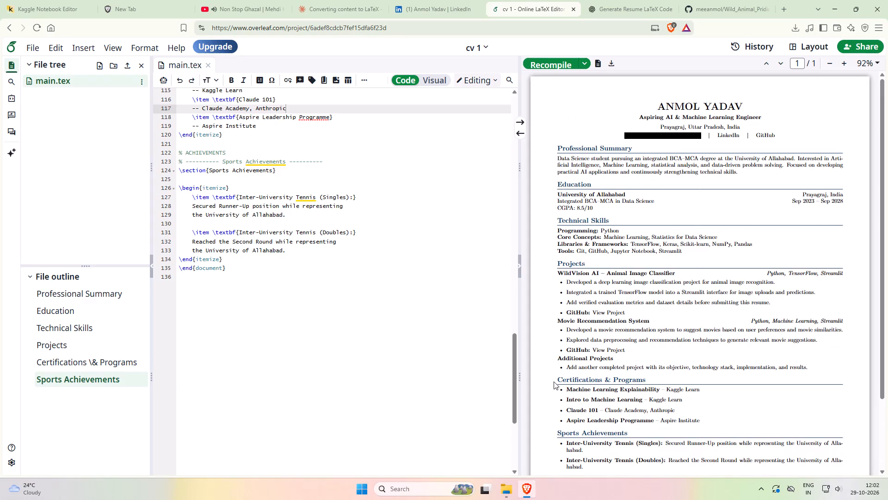
Delete the placeholder Additional Projects heading and its itemize block, along with the surplus blank lines before the certifications section.
{"action": "scroll", "coordinate": [276, 310], "scroll_direction": "up", "scroll_amount": 6}
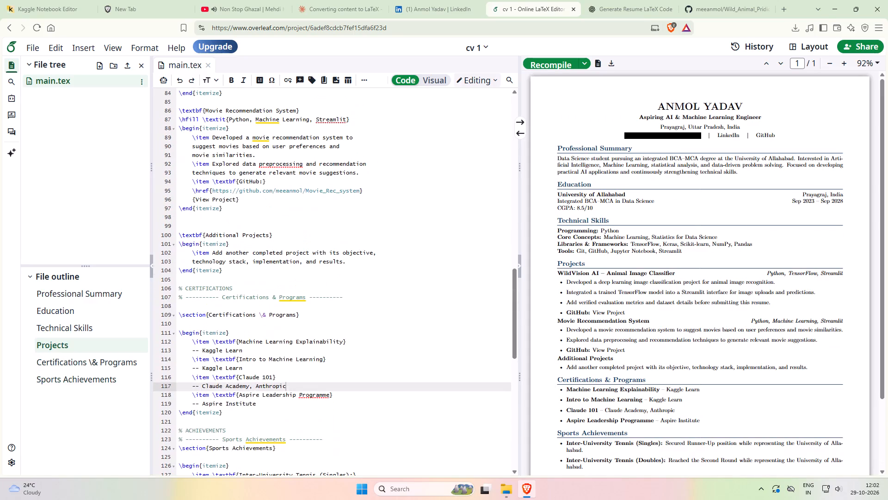
{"action": "left_click_drag", "start_coordinate": [226, 274], "coordinate": [215, 274]}
{"action": "left_click_drag", "start_coordinate": [215, 274], "coordinate": [175, 232]}
{"action": "key", "text": "BackSpace"}
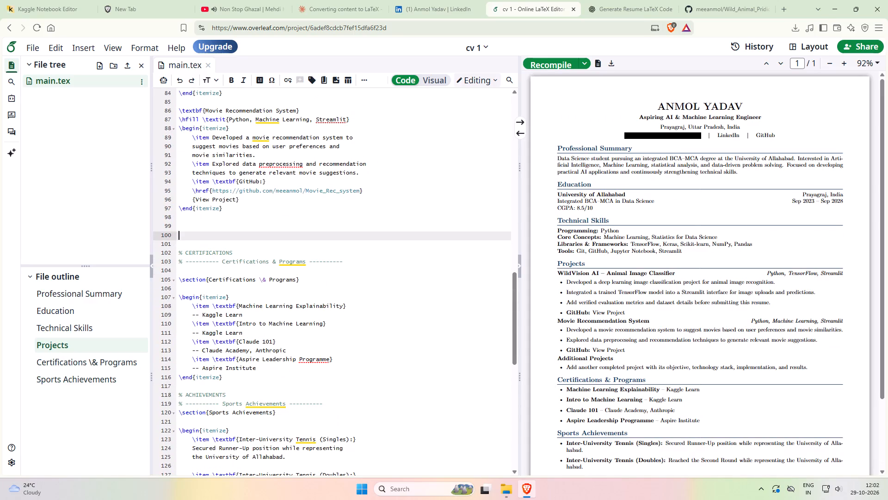
{"action": "key", "text": "BackSpace"}
{"action": "key", "text": "BackSpace"}
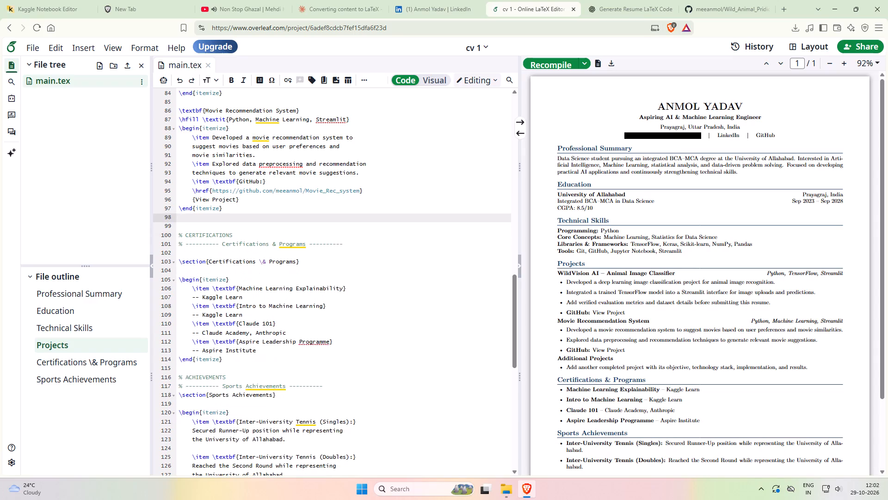
{"action": "left_click", "coordinate": [183, 227]}
{"action": "key", "text": "BackSpace"}
Review the skills, projects, certifications and achievements sections in the source and the PDF preview.
{"action": "scroll", "coordinate": [189, 314], "scroll_direction": "down", "scroll_amount": 2}
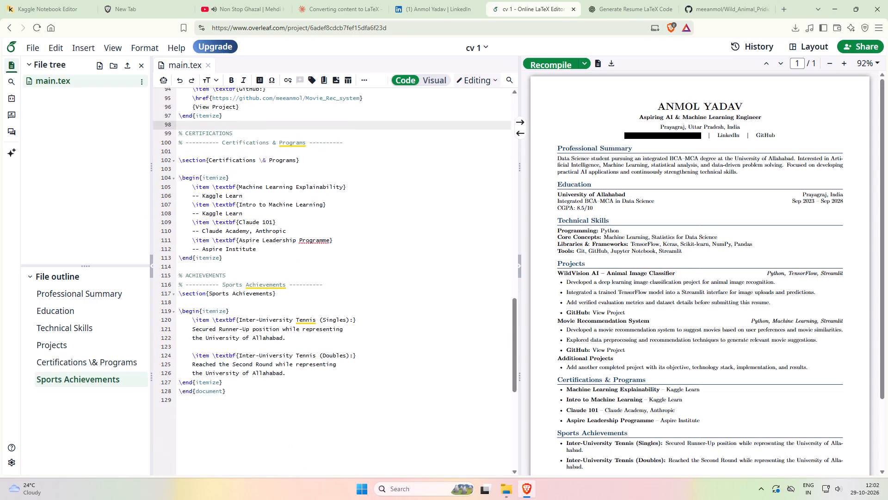
{"action": "scroll", "coordinate": [691, 266], "scroll_direction": "down", "scroll_amount": 3}
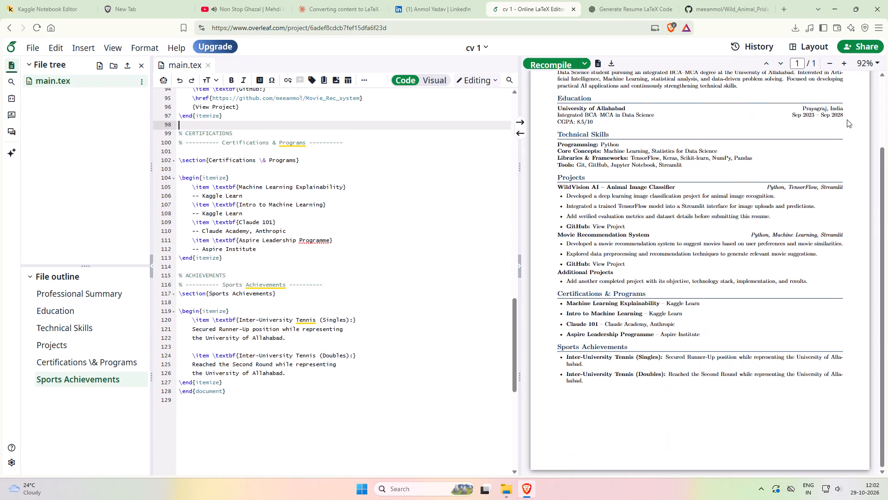
{"action": "scroll", "coordinate": [597, 268], "scroll_direction": "down", "scroll_amount": 5}
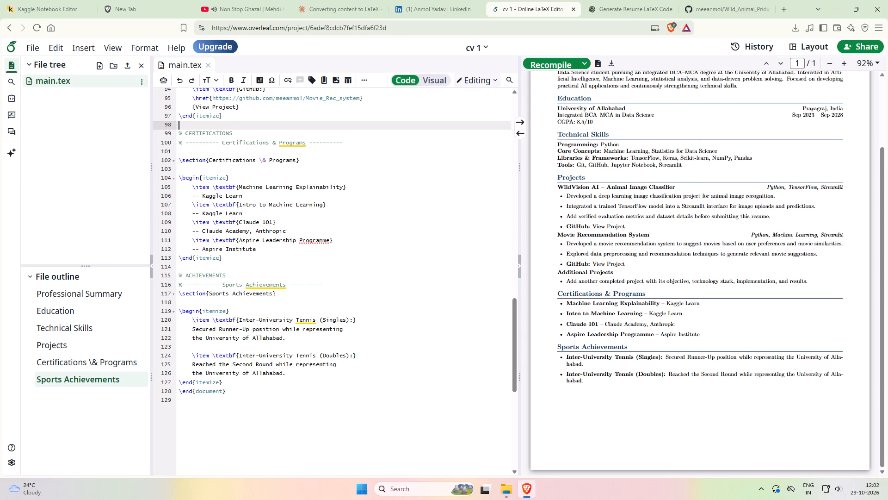
{"action": "scroll", "coordinate": [597, 274], "scroll_direction": "up", "scroll_amount": 6}
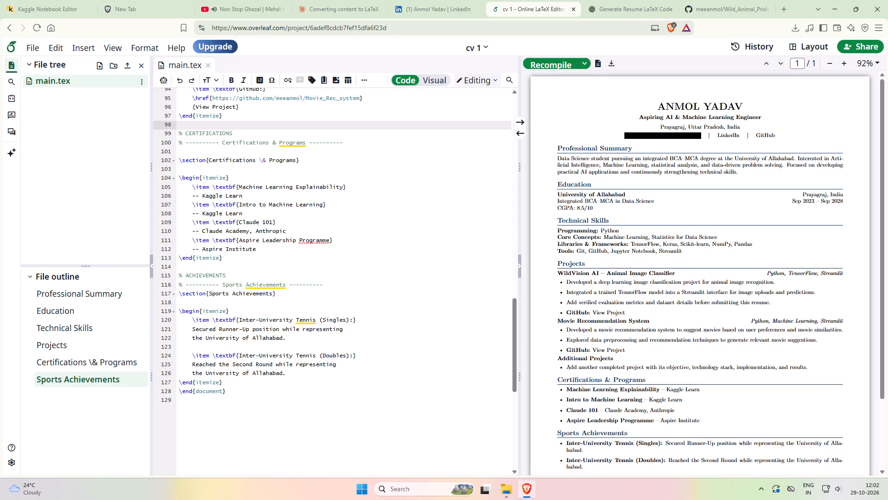
{"action": "scroll", "coordinate": [654, 263], "scroll_direction": "down", "scroll_amount": 2}
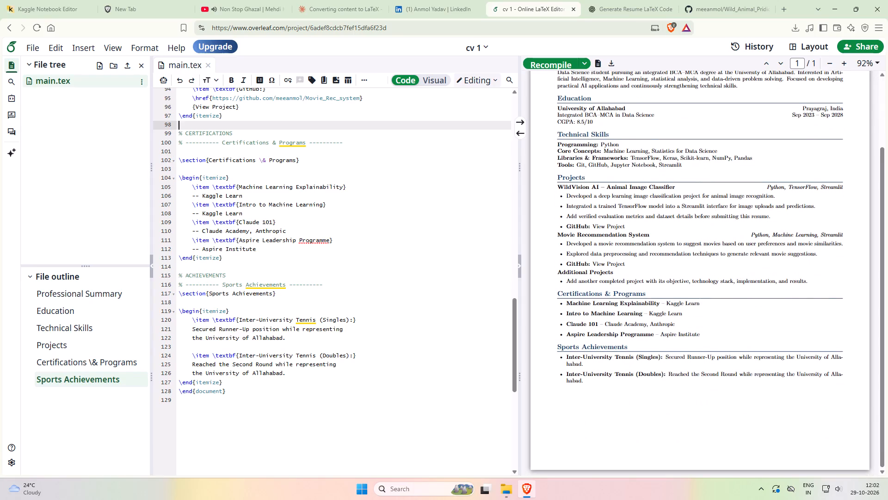
{"action": "scroll", "coordinate": [247, 348], "scroll_direction": "down", "scroll_amount": 2}
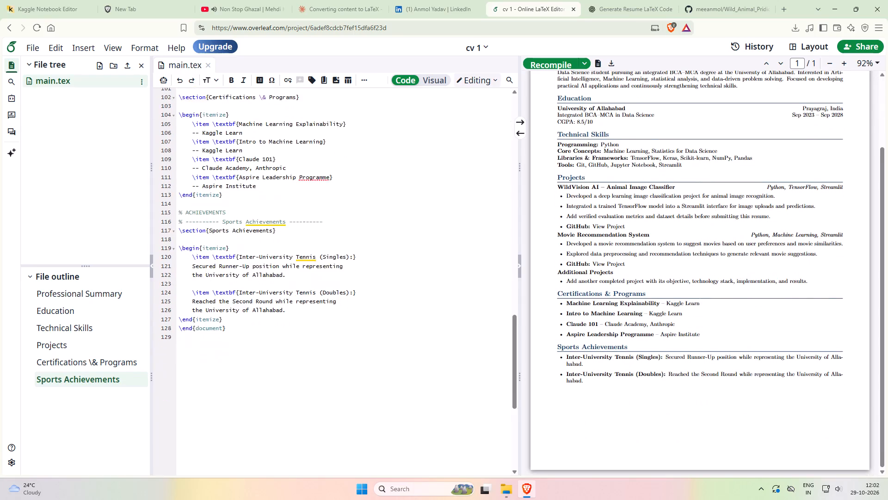
{"action": "scroll", "coordinate": [249, 356], "scroll_direction": "up", "scroll_amount": 5}
{"action": "scroll", "coordinate": [453, 254], "scroll_direction": "up", "scroll_amount": 4}
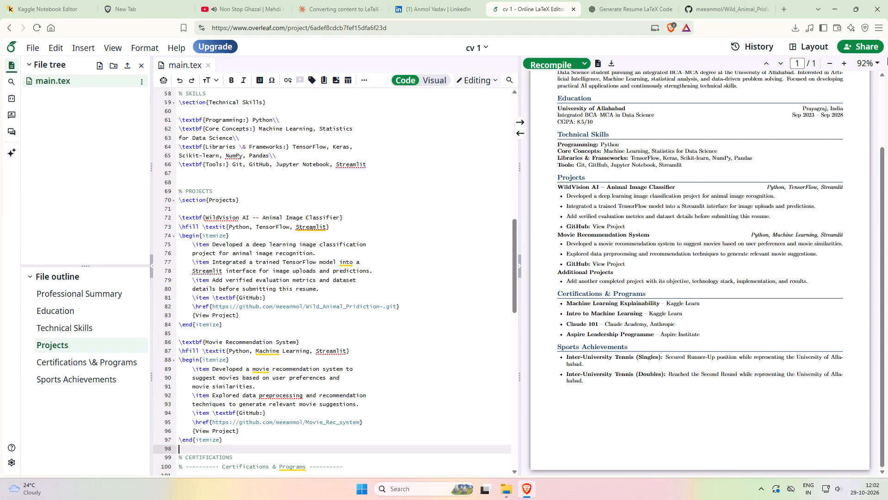
{"action": "scroll", "coordinate": [761, 111], "scroll_direction": "up", "scroll_amount": 8}
{"action": "scroll", "coordinate": [698, 194], "scroll_direction": "down", "scroll_amount": 4}
{"action": "scroll", "coordinate": [698, 195], "scroll_direction": "up", "scroll_amount": 2}
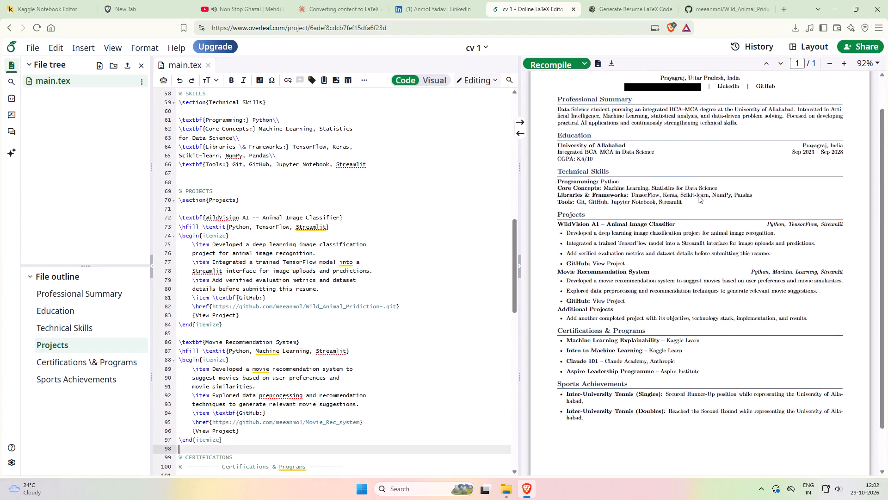
{"action": "scroll", "coordinate": [698, 195], "scroll_direction": "down", "scroll_amount": 1}
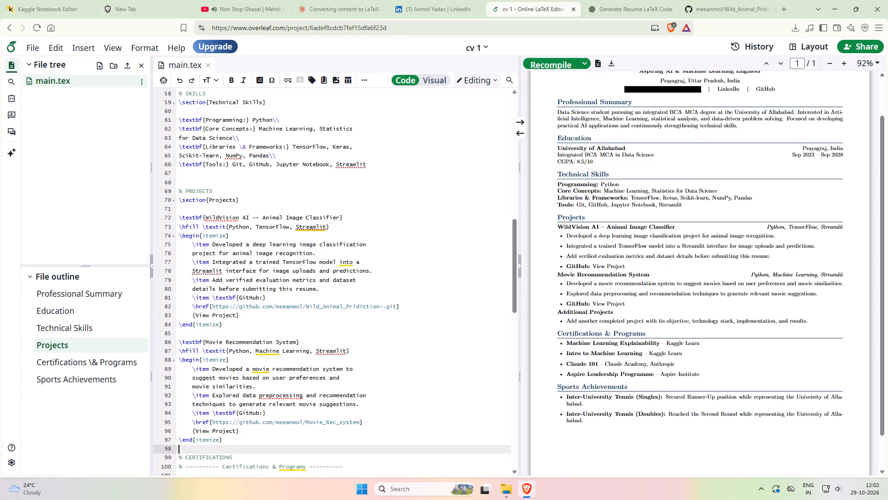
Shorten the Professional Summary section heading in the LaTeX source to Summary.
{"action": "left_click", "coordinate": [44, 298]}
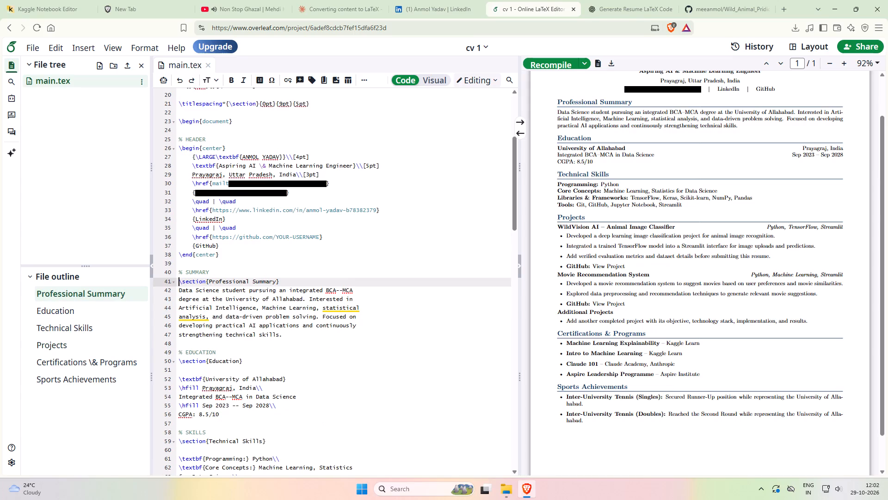
{"action": "left_click", "coordinate": [248, 280]}
{"action": "key", "text": "BackSpace"}
{"action": "key", "text": "BackSpace"}
{"action": "key", "text": "BackSpace"}
{"action": "key", "text": "BackSpace"}
{"action": "key", "text": "BackSpace"}
{"action": "key", "text": "BackSpace"}
{"action": "key", "text": "BackSpace"}
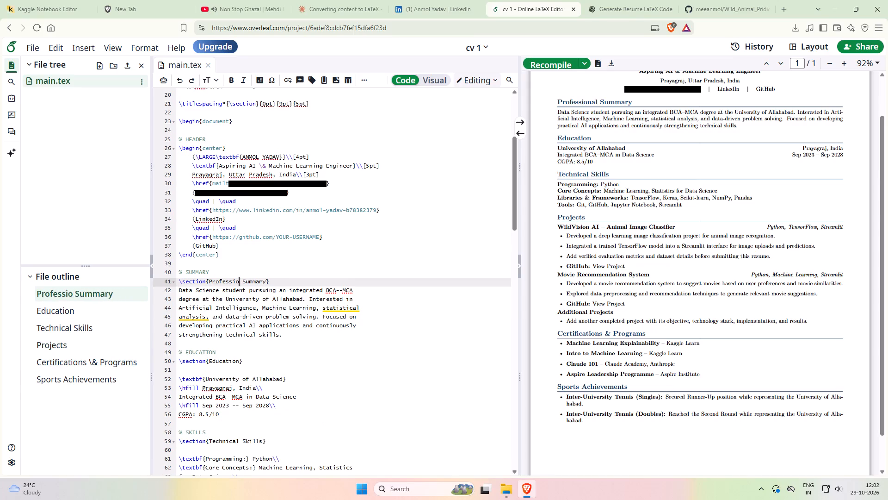
{"action": "key", "text": "BackSpace"}
{"action": "key", "text": "BackSpace"}
{"action": "key", "text": "BackSpace"}
{"action": "key", "text": "BackSpace"}
{"action": "key", "text": "BackSpace"}
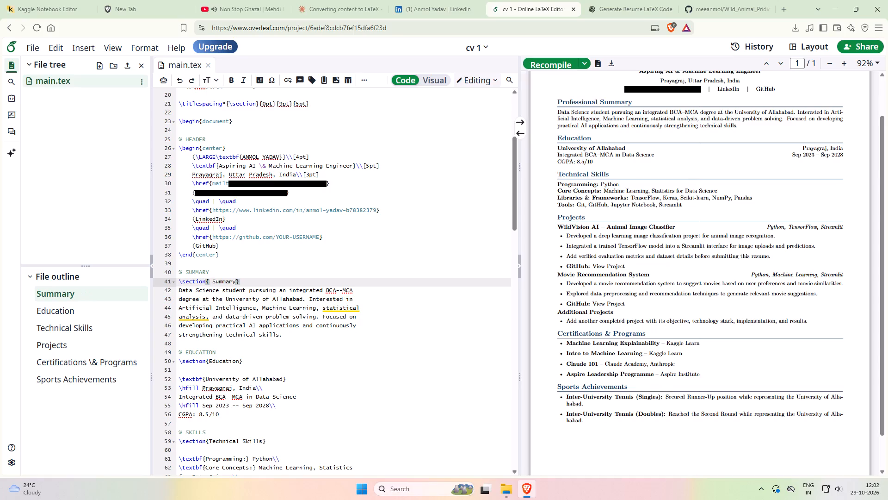
Recompile the resume and check the updated page in the PDF preview.
{"action": "left_click", "coordinate": [552, 65]}
{"action": "scroll", "coordinate": [547, 234], "scroll_direction": "down", "scroll_amount": 2}
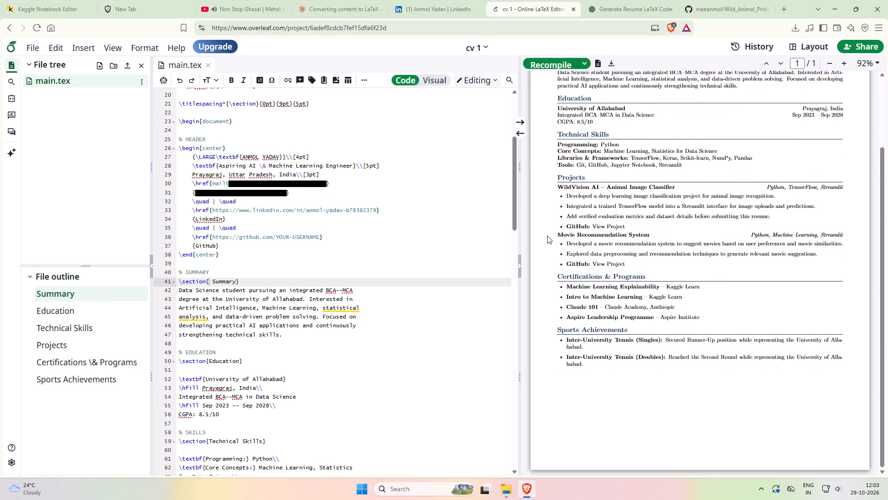
{"action": "scroll", "coordinate": [548, 236], "scroll_direction": "up", "scroll_amount": 3}
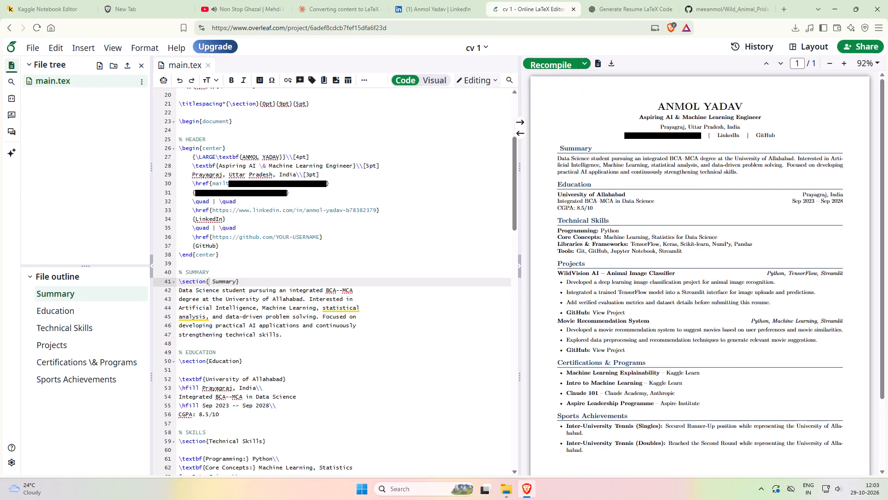
{"action": "left_click", "coordinate": [765, 135]}
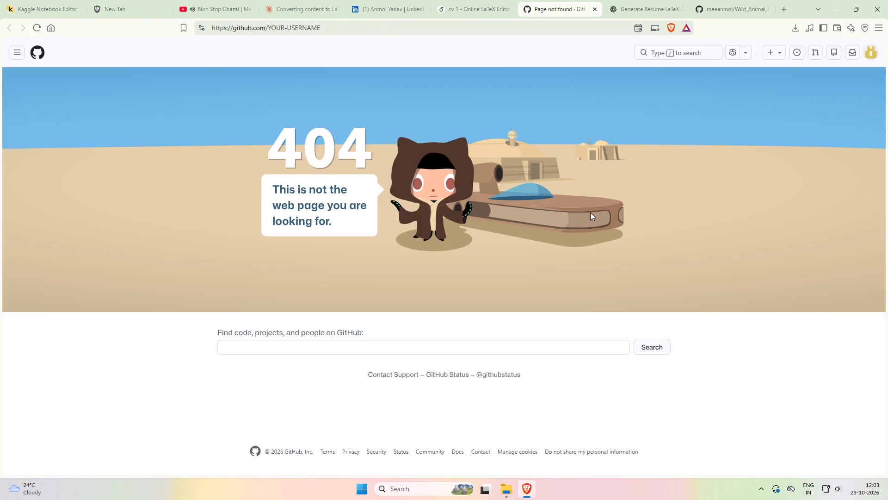
{"action": "left_click", "coordinate": [722, 0]}
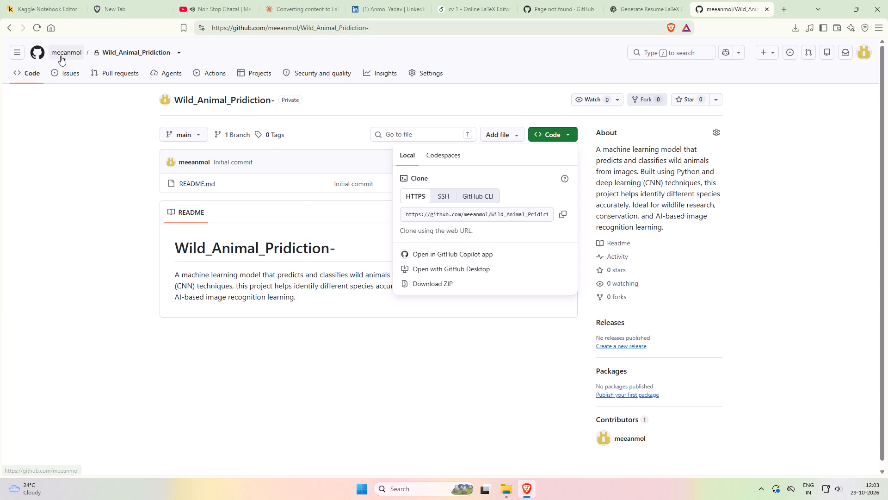
{"action": "left_click", "coordinate": [77, 56]}
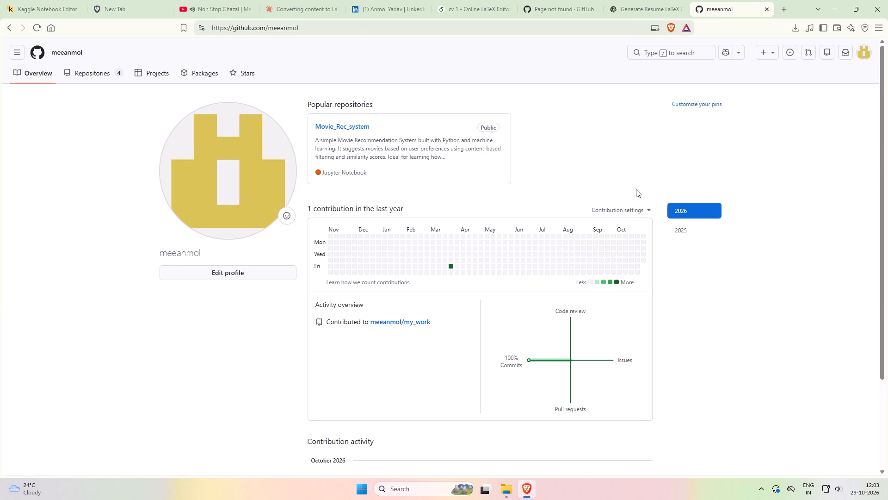
{"action": "left_click", "coordinate": [242, 274]}
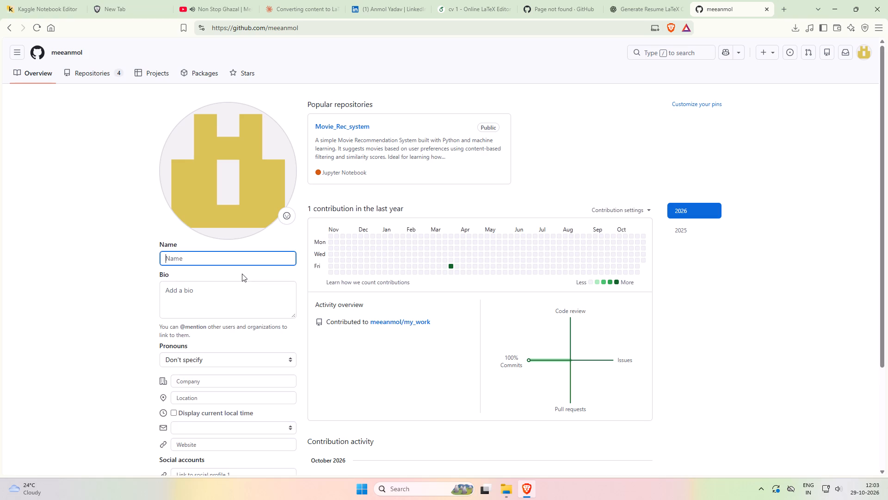
{"action": "scroll", "coordinate": [225, 294], "scroll_direction": "down", "scroll_amount": 3}
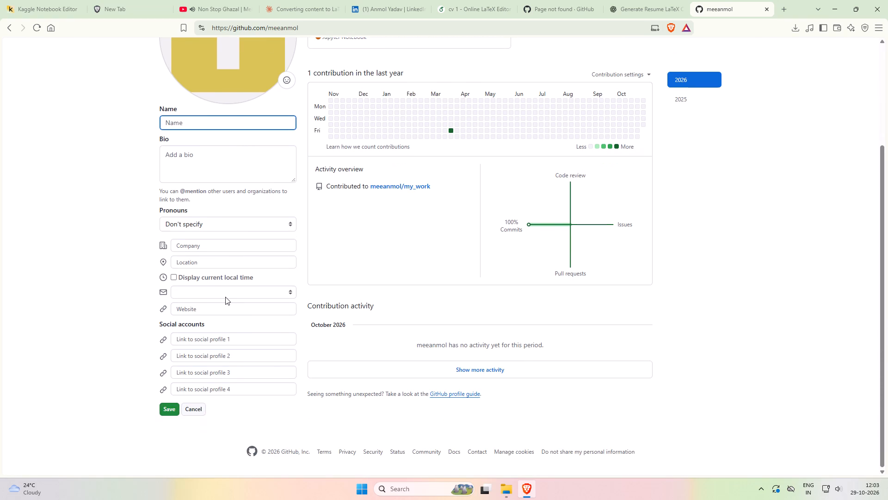
{"action": "scroll", "coordinate": [227, 297], "scroll_direction": "up", "scroll_amount": 6}
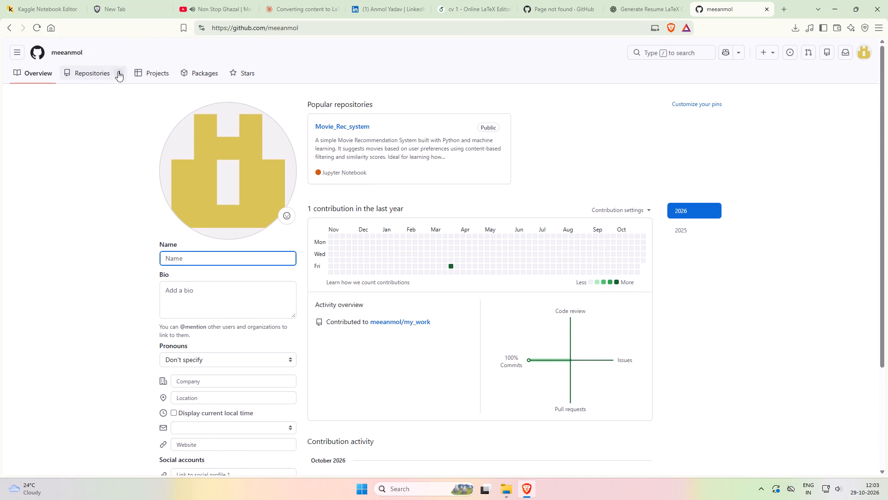
{"action": "left_click", "coordinate": [111, 71]}
{"action": "left_click", "coordinate": [160, 70]}
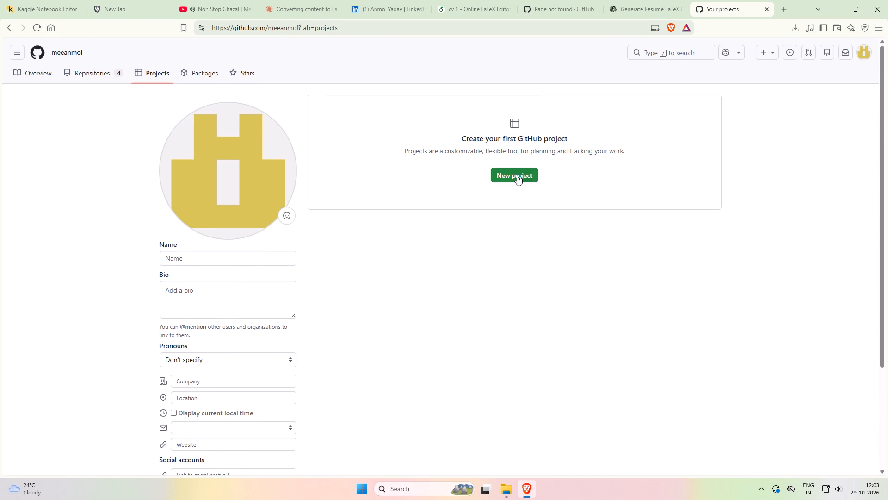
{"action": "left_click", "coordinate": [517, 175]}
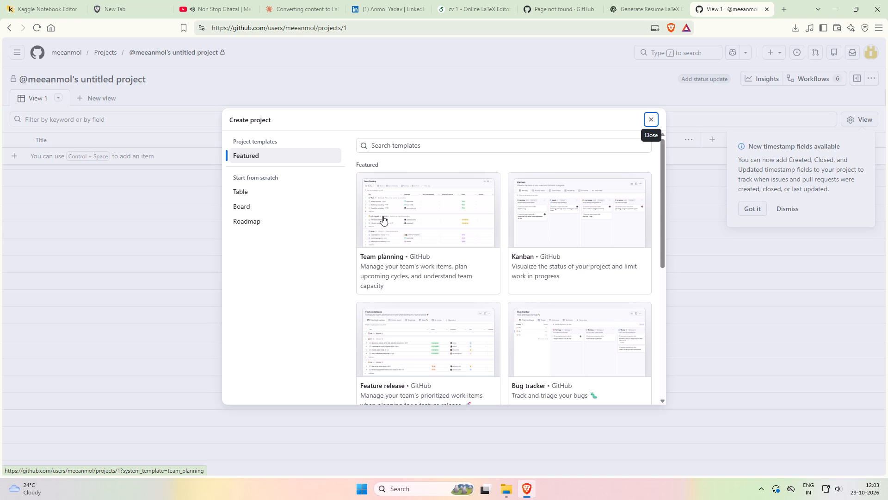
{"action": "scroll", "coordinate": [382, 216], "scroll_direction": "down", "scroll_amount": 2}
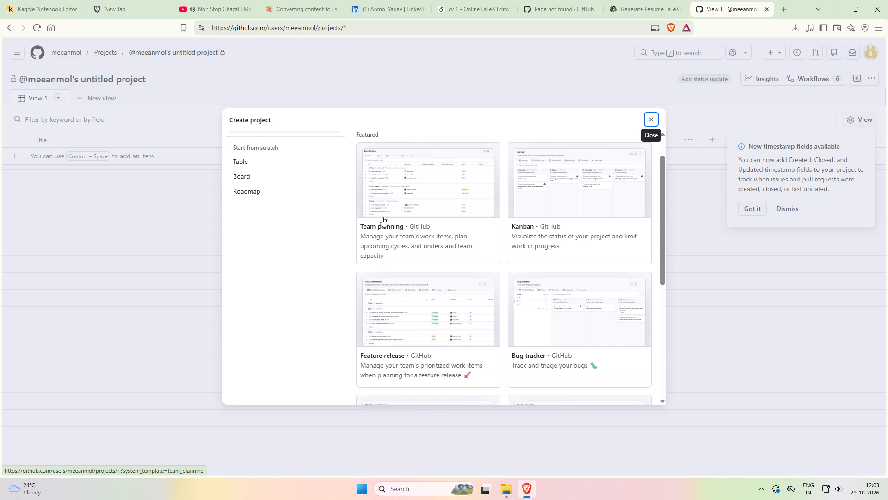
{"action": "scroll", "coordinate": [382, 217], "scroll_direction": "down", "scroll_amount": 4}
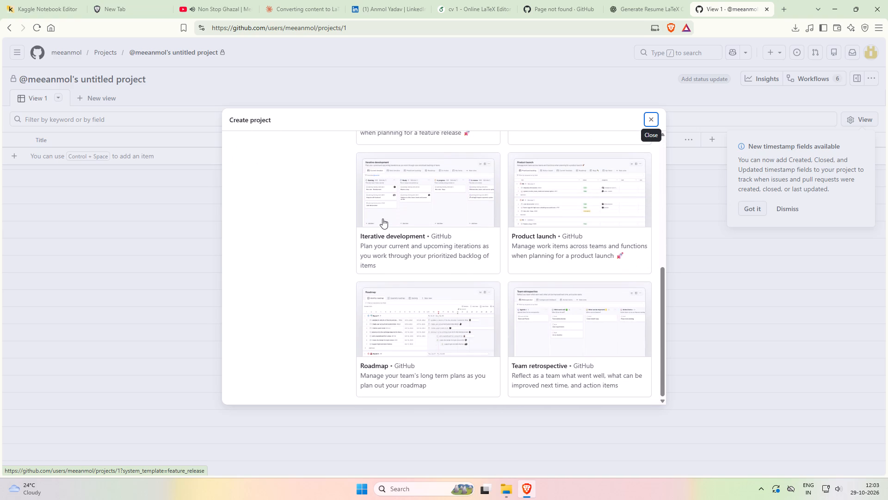
{"action": "scroll", "coordinate": [382, 219], "scroll_direction": "down", "scroll_amount": 4}
{"action": "left_click", "coordinate": [654, 121]}
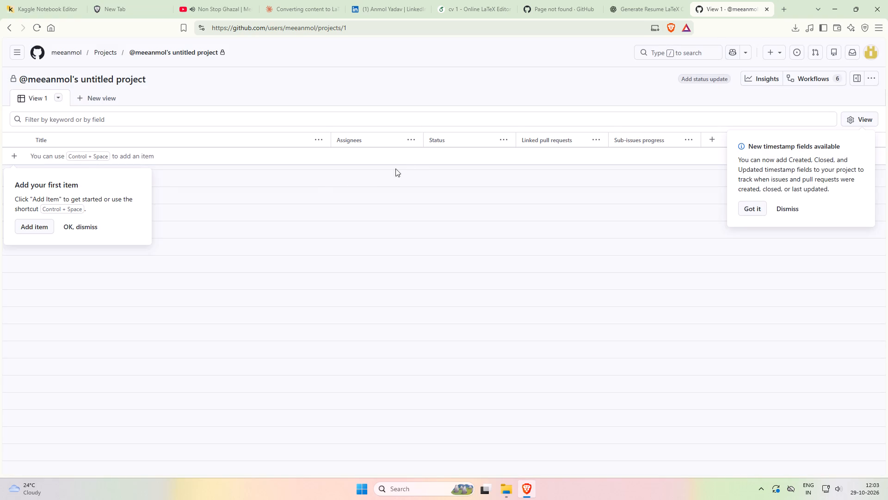
{"action": "scroll", "coordinate": [234, 197], "scroll_direction": "down", "scroll_amount": 1}
{"action": "left_click", "coordinate": [65, 224]}
{"action": "scroll", "coordinate": [109, 206], "scroll_direction": "down", "scroll_amount": 1}
{"action": "left_click_drag", "start_coordinate": [792, 211], "coordinate": [780, 211]}
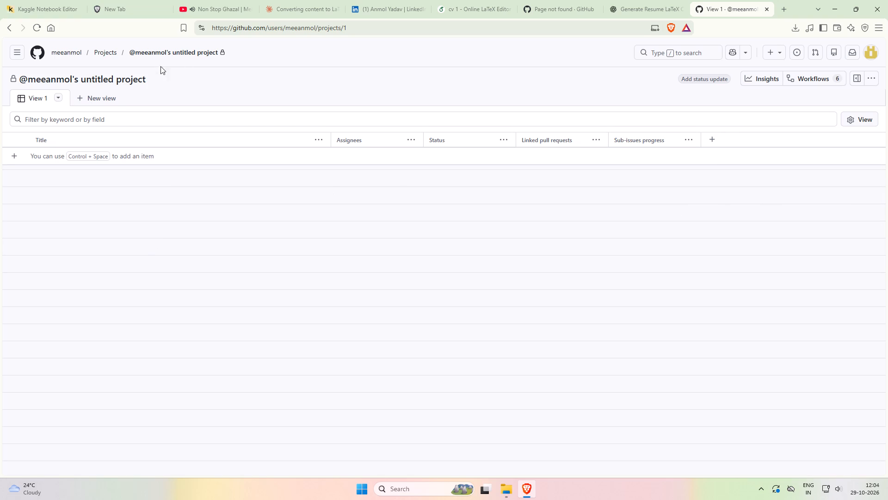
{"action": "right_click", "coordinate": [187, 55]}
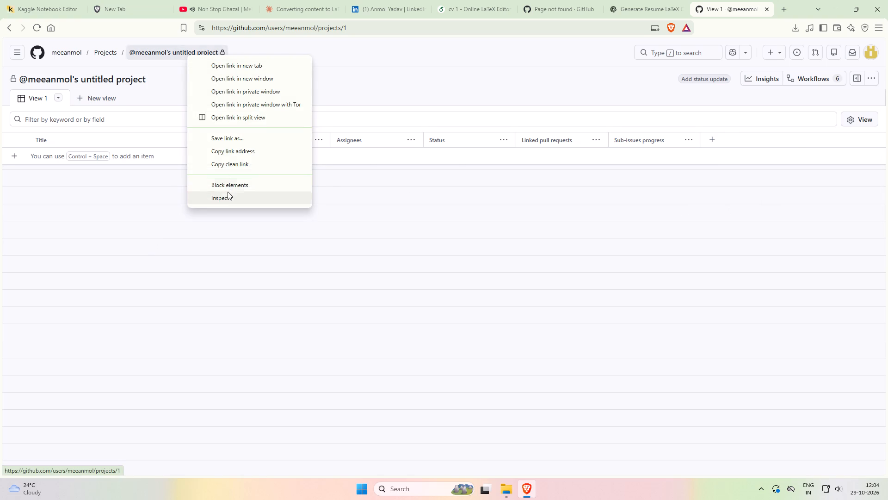
{"action": "left_click", "coordinate": [8, 30]}
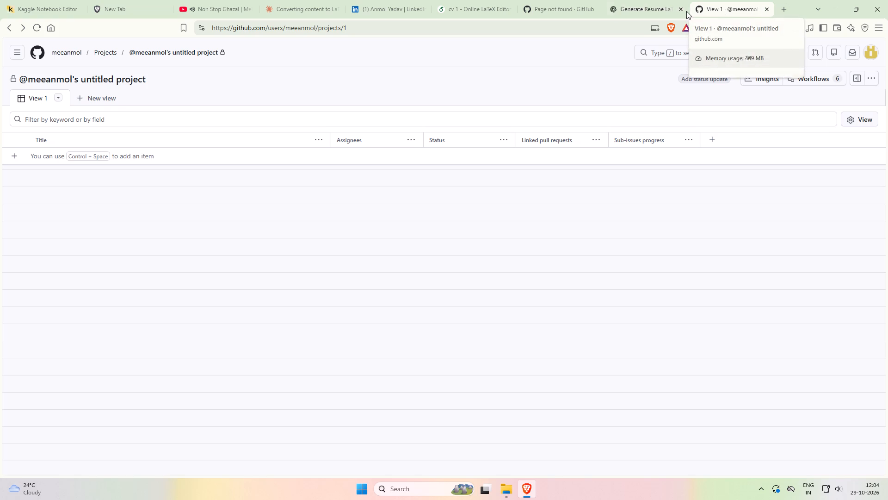
{"action": "left_click", "coordinate": [537, 12]}
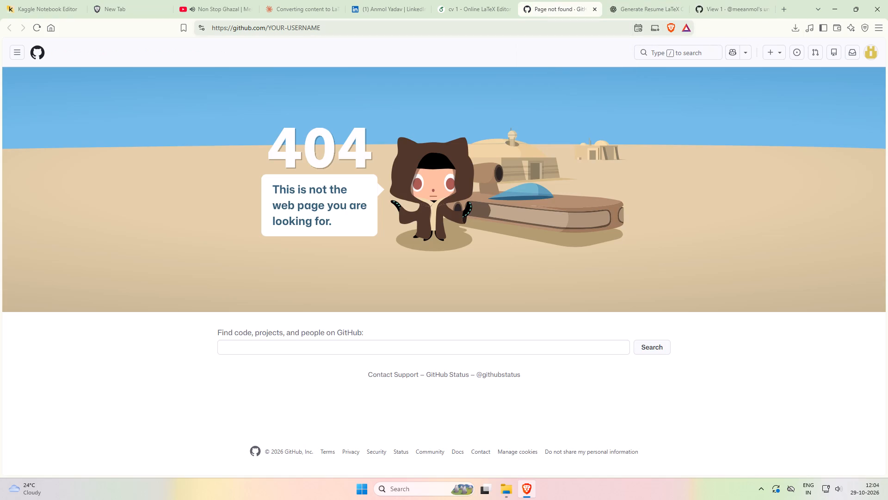
{"action": "left_click", "coordinate": [718, 0]}
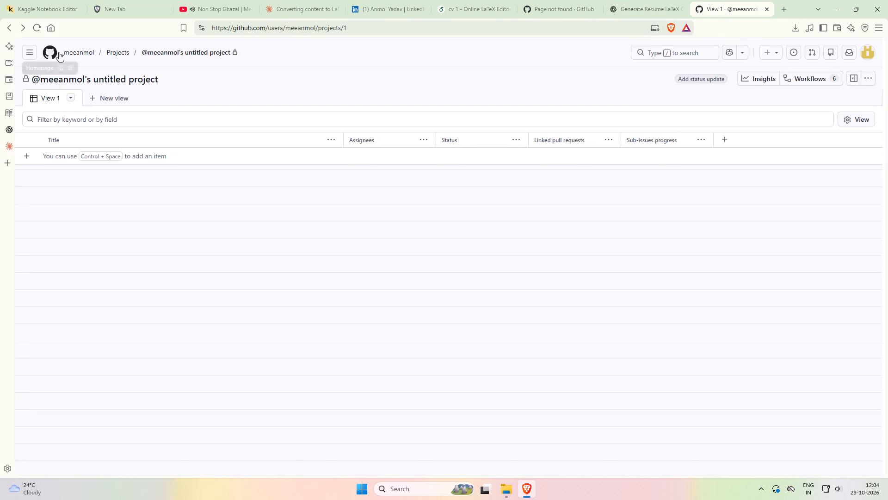
{"action": "left_click", "coordinate": [71, 48]}
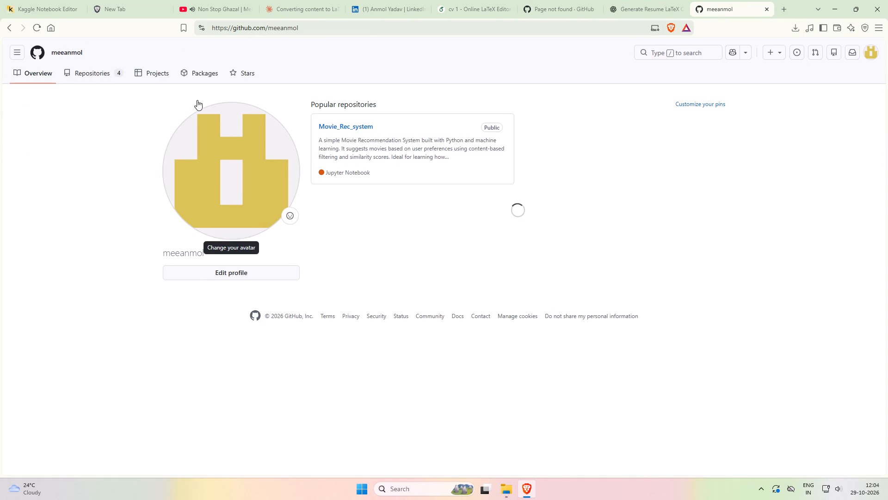
{"action": "left_click", "coordinate": [736, 54]}
{"action": "left_click", "coordinate": [687, 53]}
{"action": "left_click", "coordinate": [687, 53]}
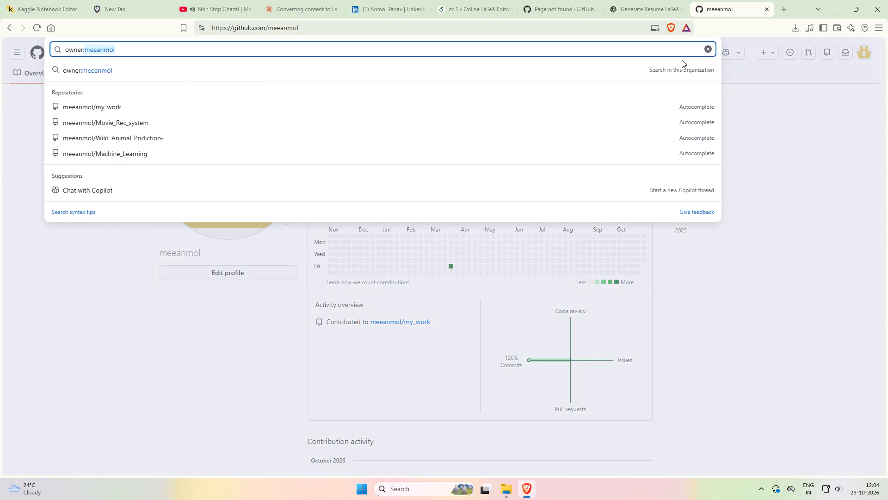
{"action": "left_click", "coordinate": [753, 111]}
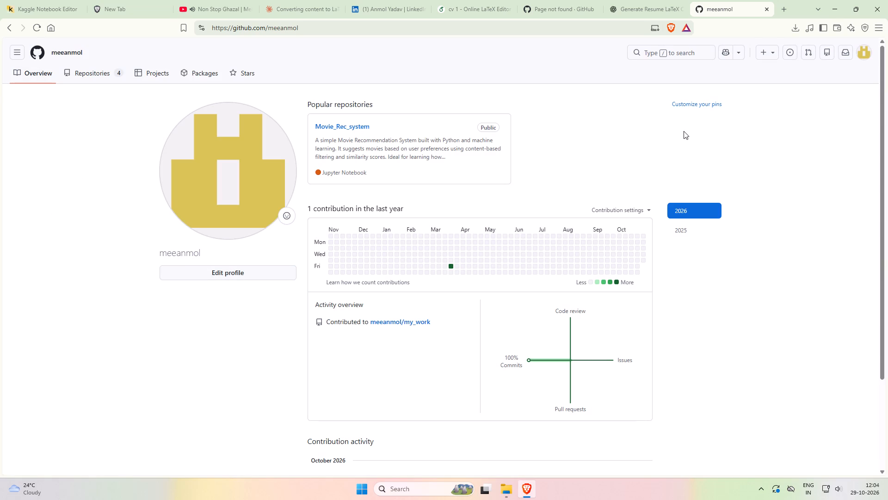
{"action": "left_click_drag", "start_coordinate": [304, 26], "coordinate": [201, 31]}
{"action": "key", "text": "ctrl+c"}
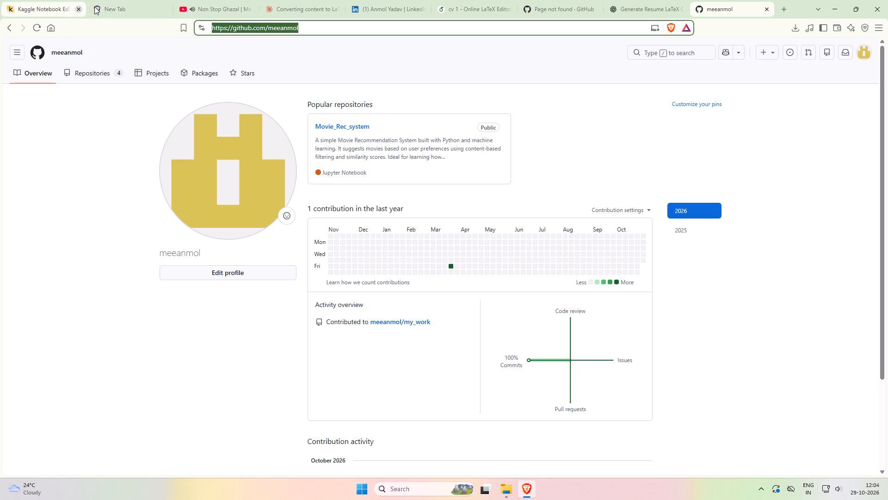
Switch to the cv 1 resume in Overleaf and test the header's GitHub link from the PDF preview.
{"action": "left_click", "coordinate": [485, 11]}
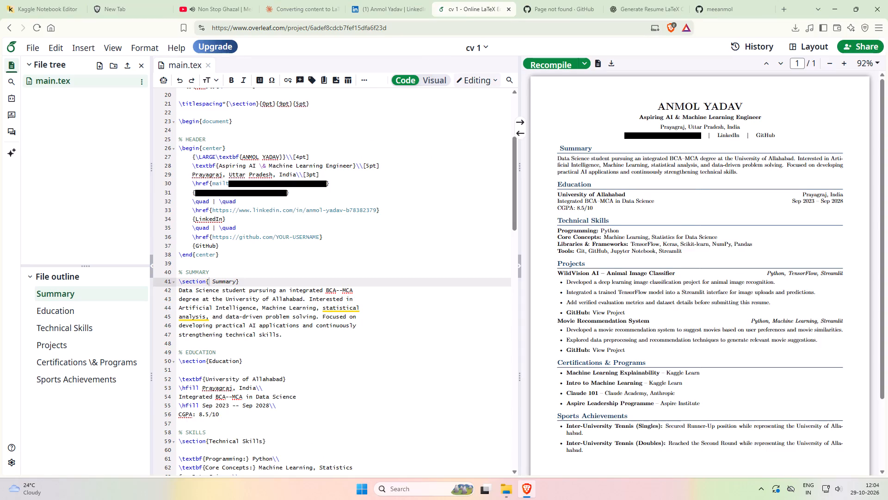
{"action": "scroll", "coordinate": [333, 117], "scroll_direction": "up", "scroll_amount": 3}
{"action": "scroll", "coordinate": [384, 136], "scroll_direction": "up", "scroll_amount": 7}
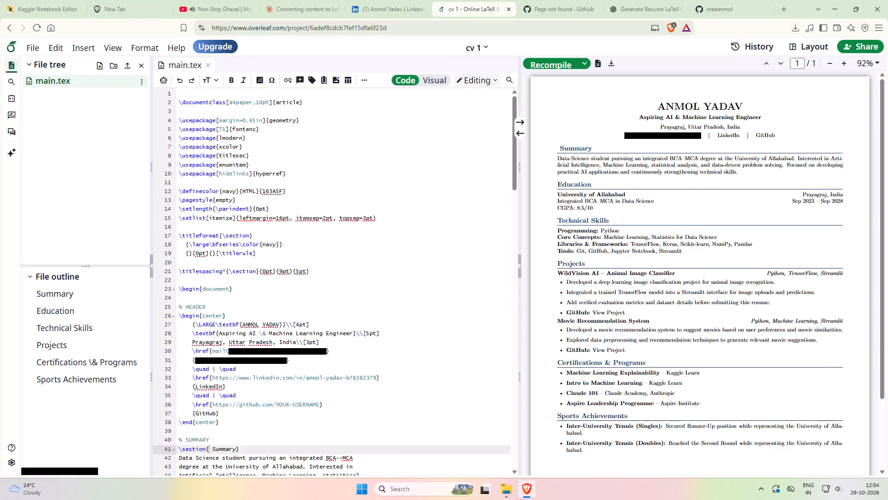
{"action": "scroll", "coordinate": [271, 176], "scroll_direction": "up", "scroll_amount": 2}
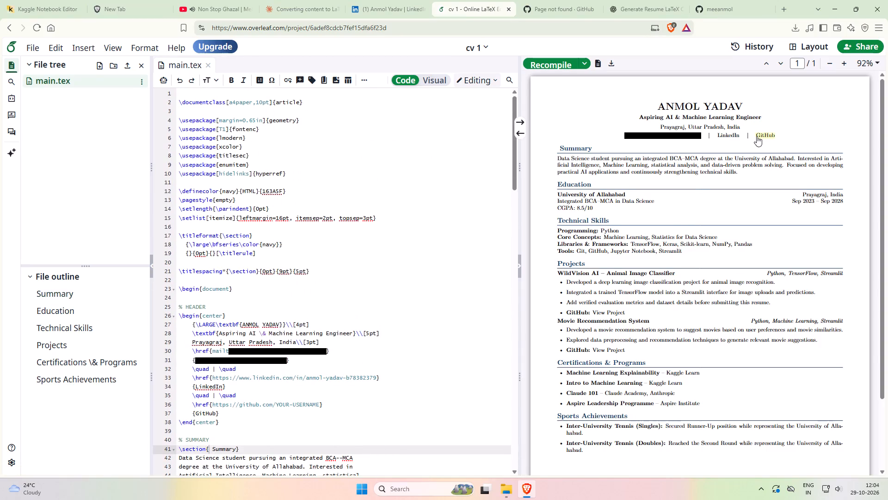
{"action": "left_click", "coordinate": [757, 136]}
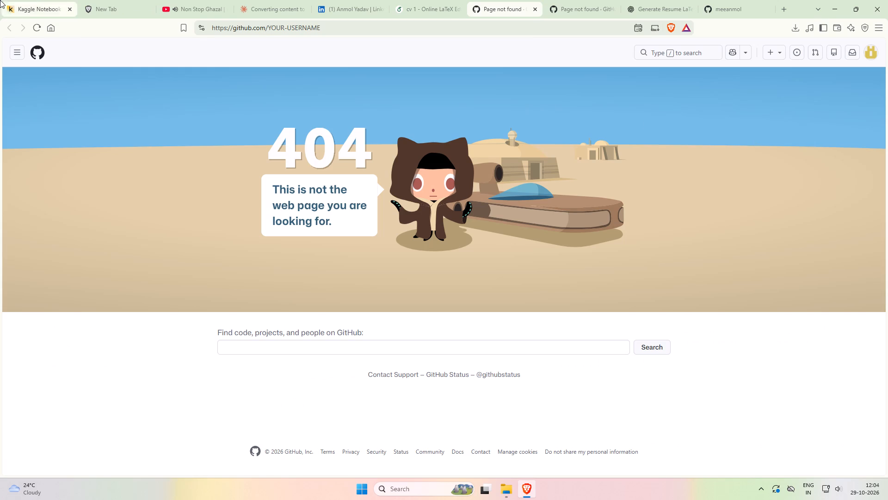
{"action": "left_click", "coordinate": [445, 7]}
{"action": "scroll", "coordinate": [252, 135], "scroll_direction": "up", "scroll_amount": 3}
{"action": "scroll", "coordinate": [258, 141], "scroll_direction": "down", "scroll_amount": 1}
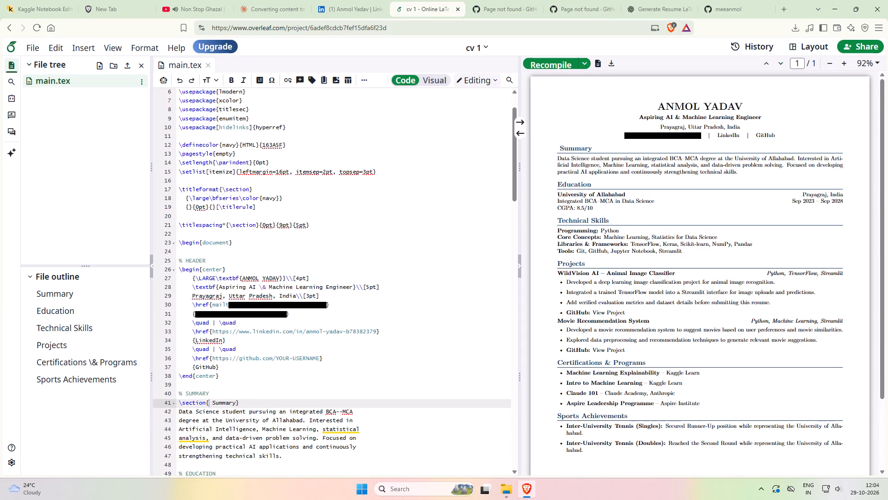
{"action": "scroll", "coordinate": [263, 139], "scroll_direction": "down", "scroll_amount": 2}
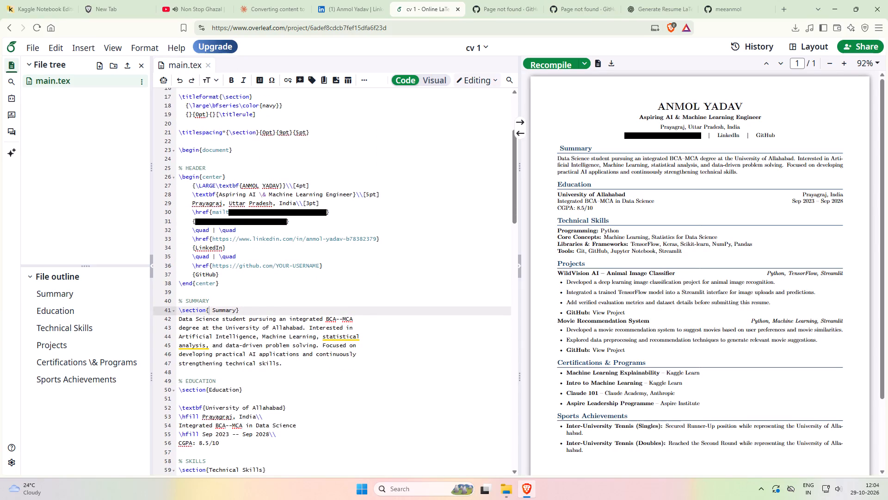
{"action": "left_click_drag", "start_coordinate": [319, 265], "coordinate": [274, 264]}
{"action": "left_click_drag", "start_coordinate": [274, 264], "coordinate": [264, 264]}
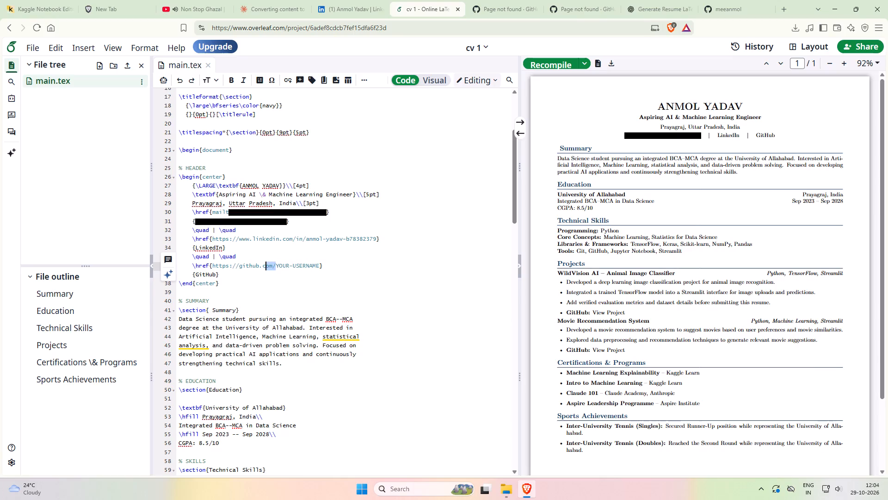
{"action": "left_click_drag", "start_coordinate": [211, 266], "coordinate": [320, 267]}
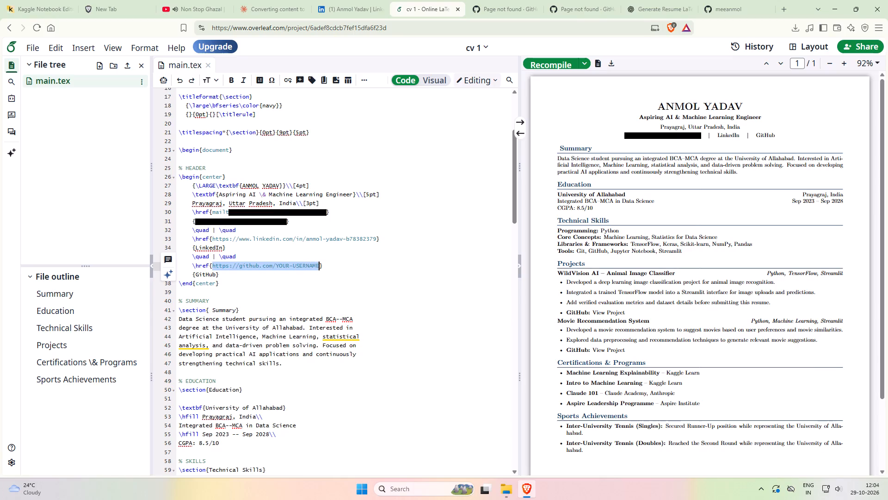
{"action": "key", "text": "v"}
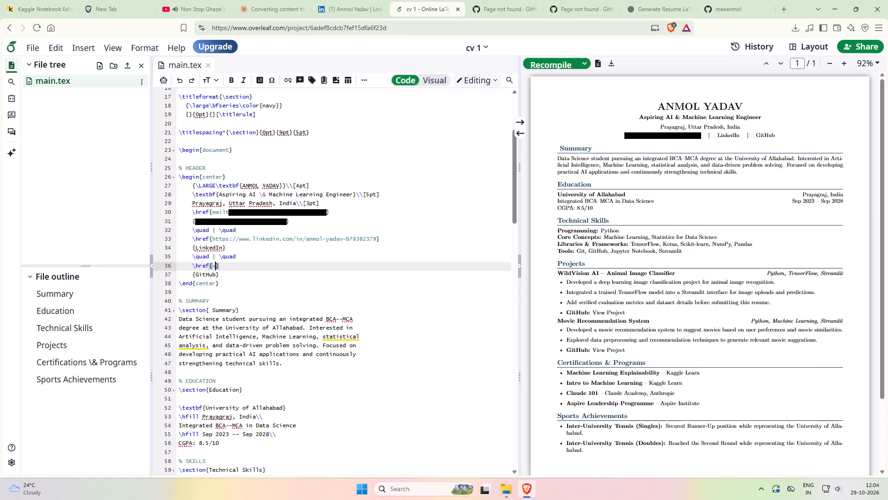
{"action": "key", "text": "BackSpace"}
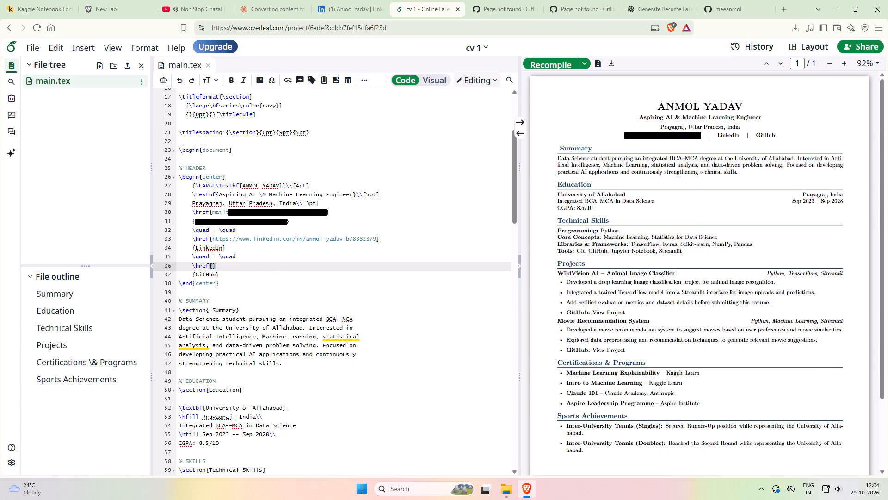
{"action": "key", "text": "ctrl+v"}
{"action": "left_click", "coordinate": [368, 264]}
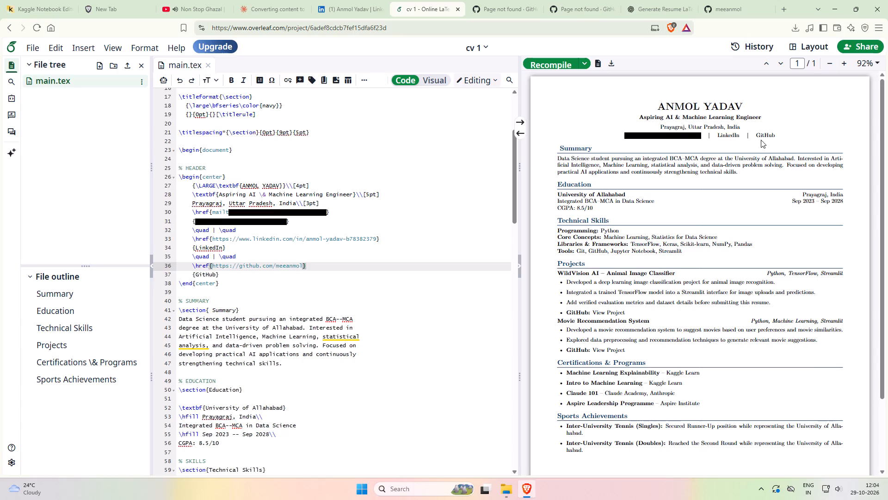
Test the header's GitHub link from the PDF preview and reload the page it opens.
{"action": "left_click", "coordinate": [759, 135]}
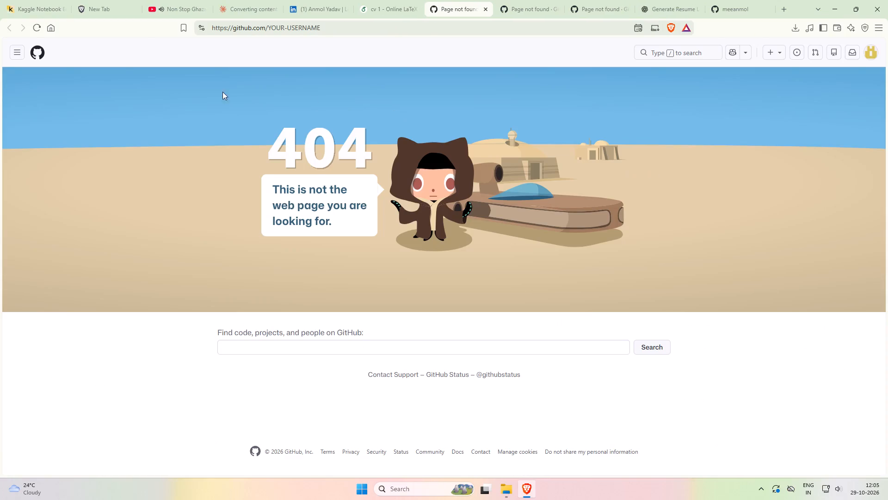
{"action": "left_click", "coordinate": [39, 28]}
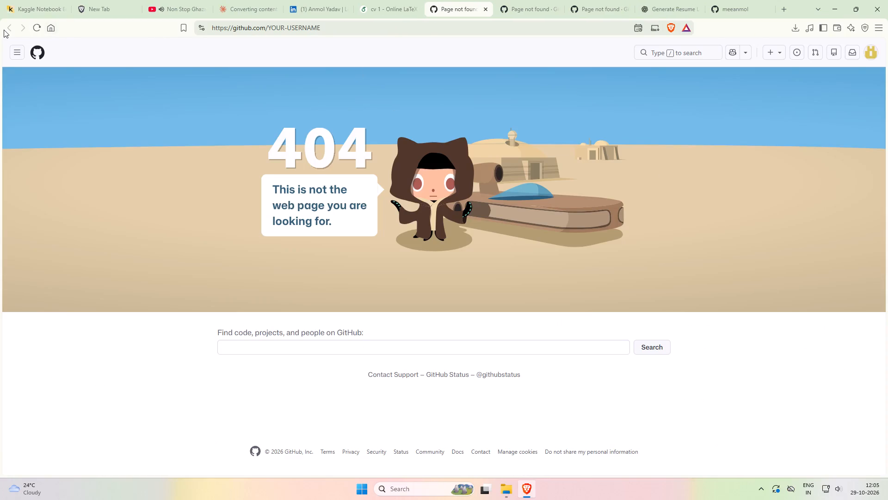
{"action": "double_click", "coordinate": [3, 30]}
{"action": "left_click", "coordinate": [6, 28]}
Recompile the resume in Overleaf and retest the header's GitHub link from the PDF preview.
{"action": "left_click", "coordinate": [386, 6]}
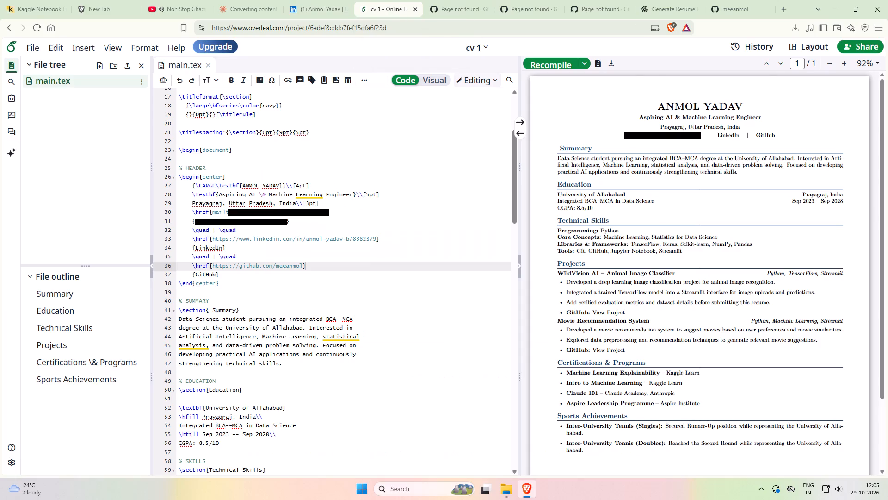
{"action": "scroll", "coordinate": [772, 81], "scroll_direction": "up", "scroll_amount": 3}
{"action": "left_click", "coordinate": [564, 67]}
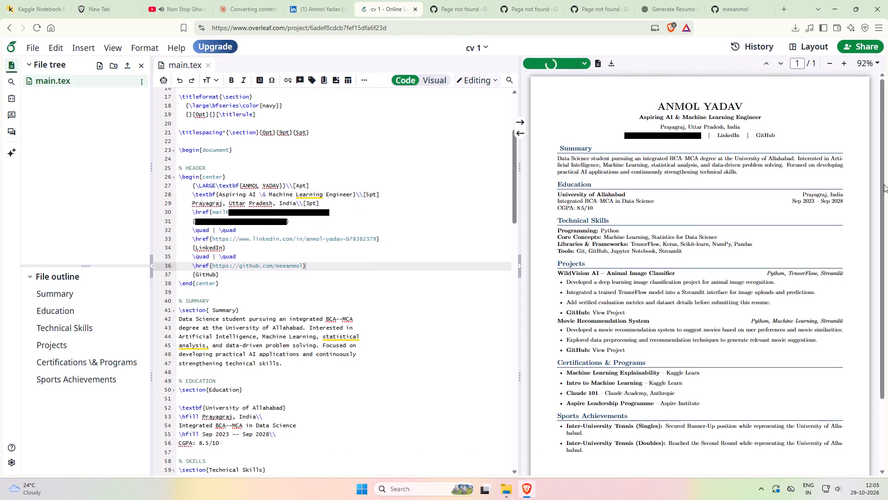
{"action": "left_click", "coordinate": [764, 133]}
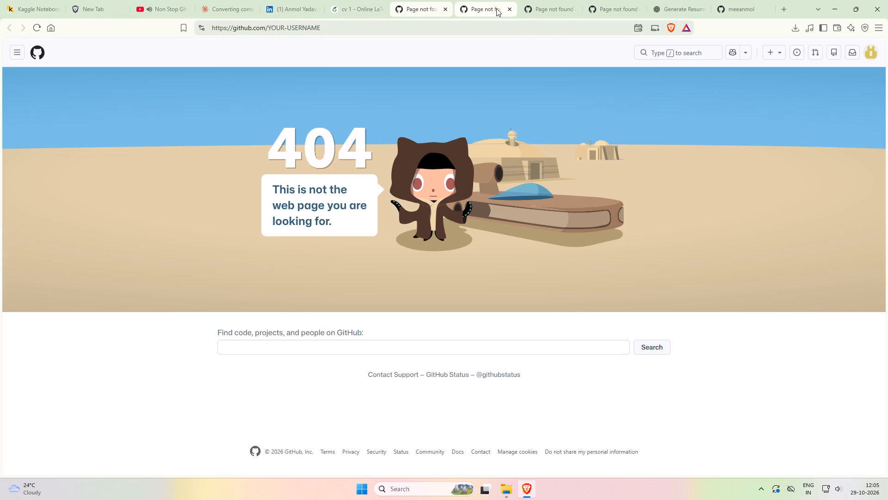
{"action": "left_click", "coordinate": [302, 10]}
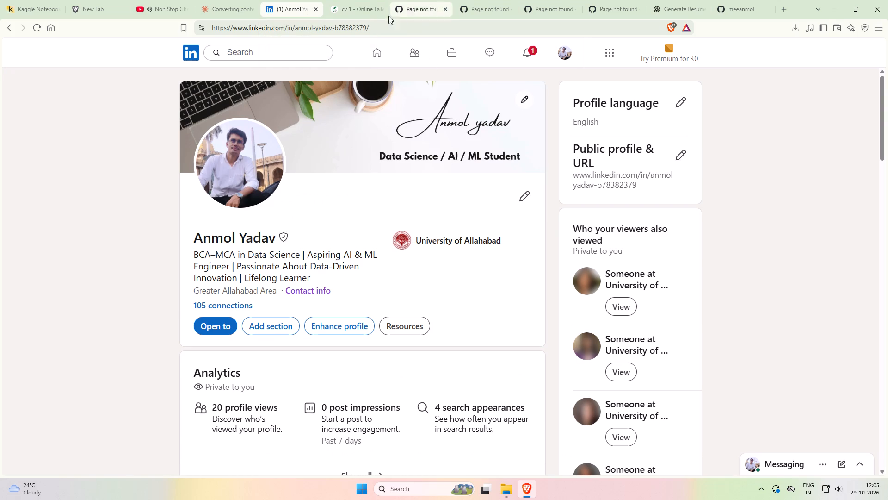
Inspect the header GitHub link's URL in Overleaf's visual editor and recompile the resume.
{"action": "left_click", "coordinate": [366, 12]}
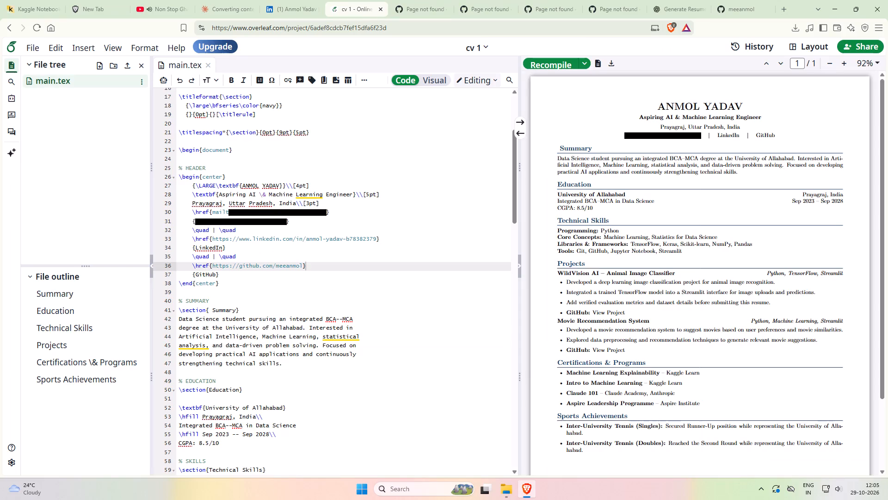
{"action": "left_click", "coordinate": [325, 261]}
{"action": "left_click", "coordinate": [429, 81]}
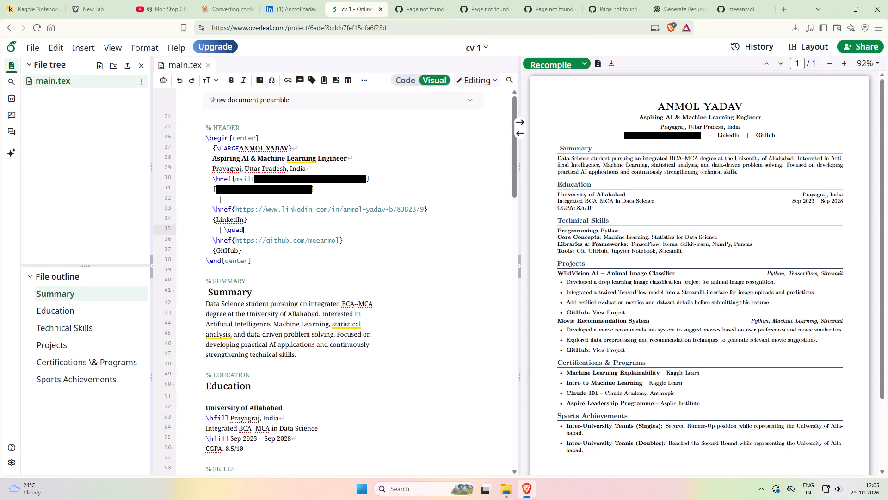
{"action": "left_click", "coordinate": [327, 244]}
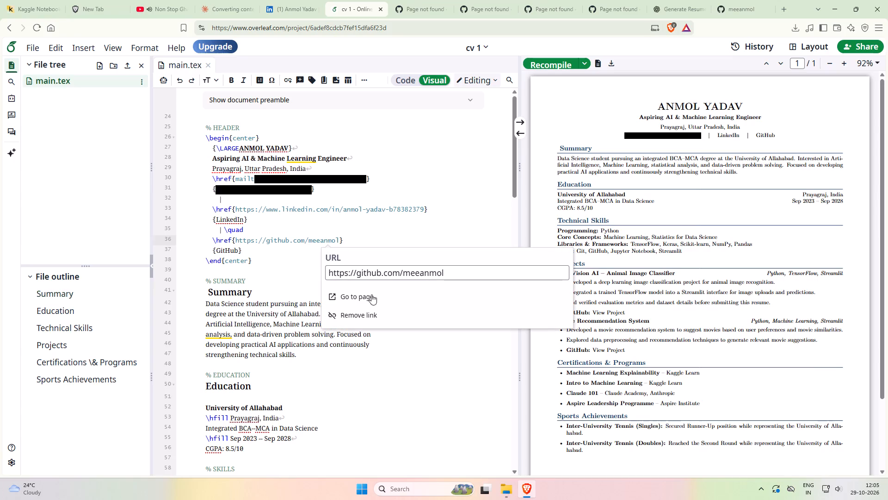
{"action": "left_click", "coordinate": [464, 235]}
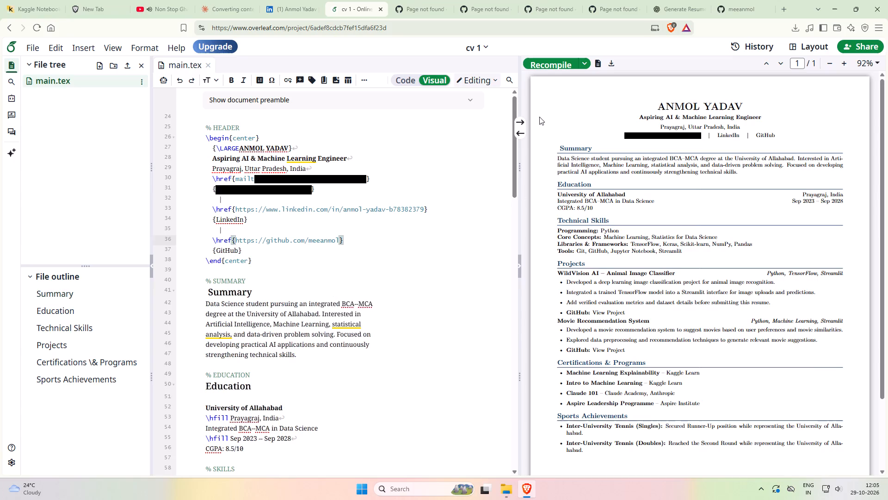
{"action": "left_click", "coordinate": [541, 61]}
{"action": "double_click", "coordinate": [541, 61]}
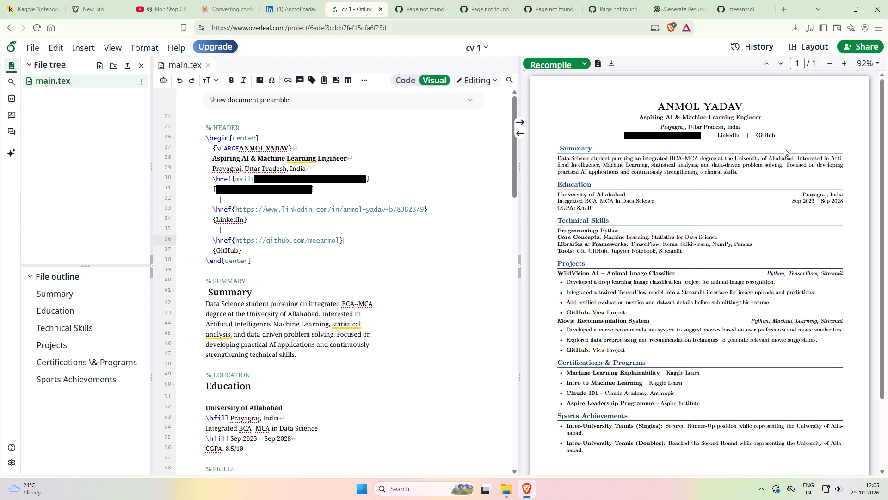
Open the header's GitHub link from the PDF preview and look over the profile's repositories and contribution activity.
{"action": "left_click", "coordinate": [766, 138]}
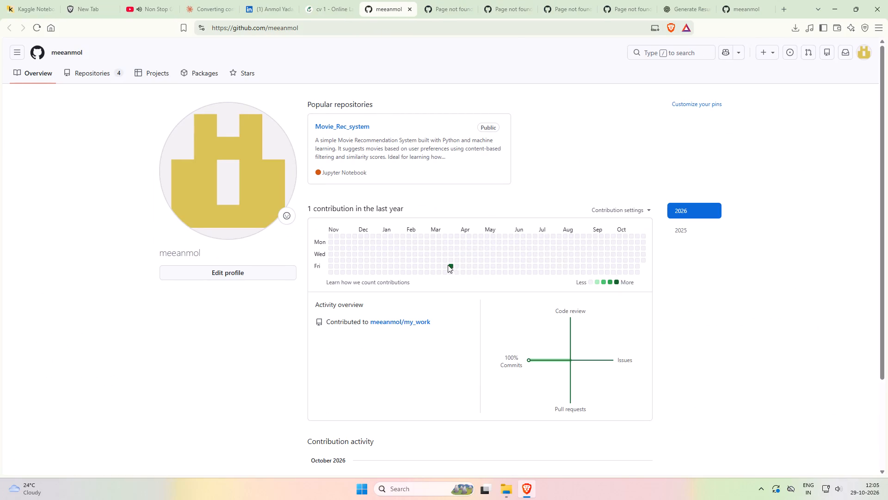
{"action": "scroll", "coordinate": [537, 251], "scroll_direction": "down", "scroll_amount": 2}
{"action": "scroll", "coordinate": [538, 250], "scroll_direction": "up", "scroll_amount": 1}
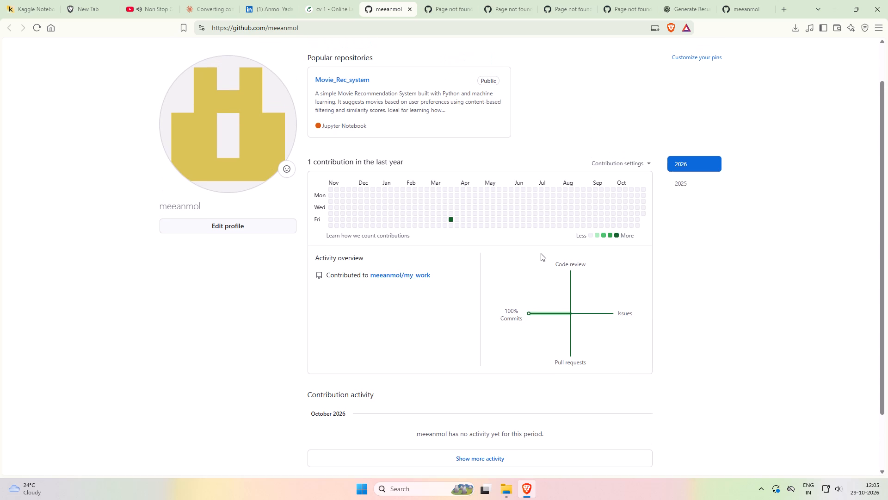
{"action": "left_click_drag", "start_coordinate": [566, 313], "coordinate": [588, 313]}
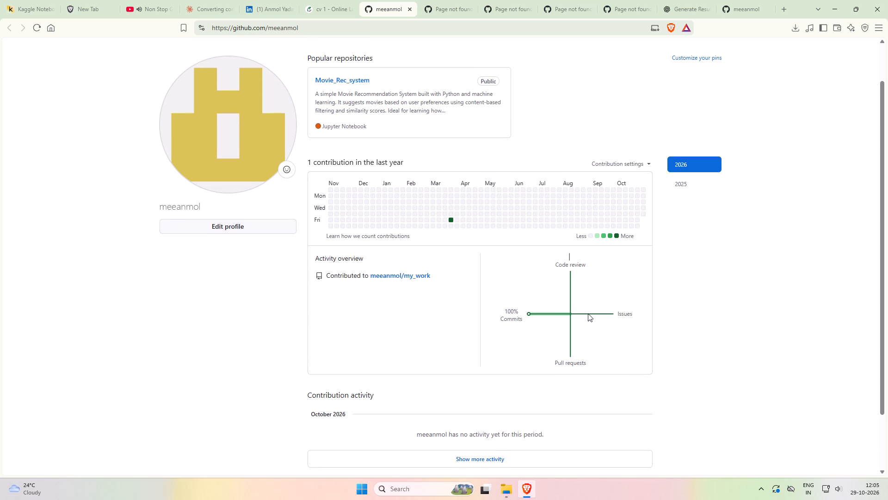
{"action": "left_click", "coordinate": [568, 283]}
{"action": "left_click", "coordinate": [581, 266]}
{"action": "left_click_drag", "start_coordinate": [639, 321], "coordinate": [607, 317]}
{"action": "left_click_drag", "start_coordinate": [607, 317], "coordinate": [594, 319]}
{"action": "scroll", "coordinate": [382, 268], "scroll_direction": "down", "scroll_amount": 2}
{"action": "scroll", "coordinate": [381, 268], "scroll_direction": "up", "scroll_amount": 3}
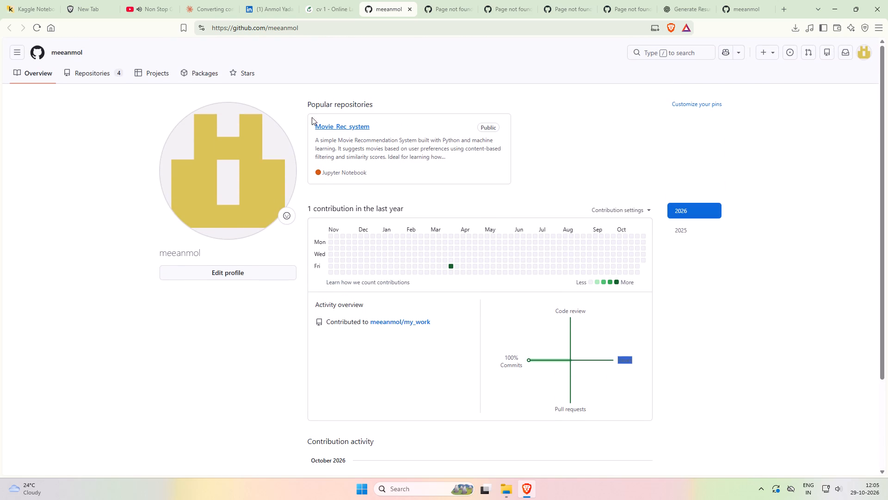
Open the GitHub account's public profile settings and enter Anmol as the profile name.
{"action": "left_click", "coordinate": [230, 153]}
{"action": "left_click", "coordinate": [294, 220]}
{"action": "left_click", "coordinate": [284, 213]}
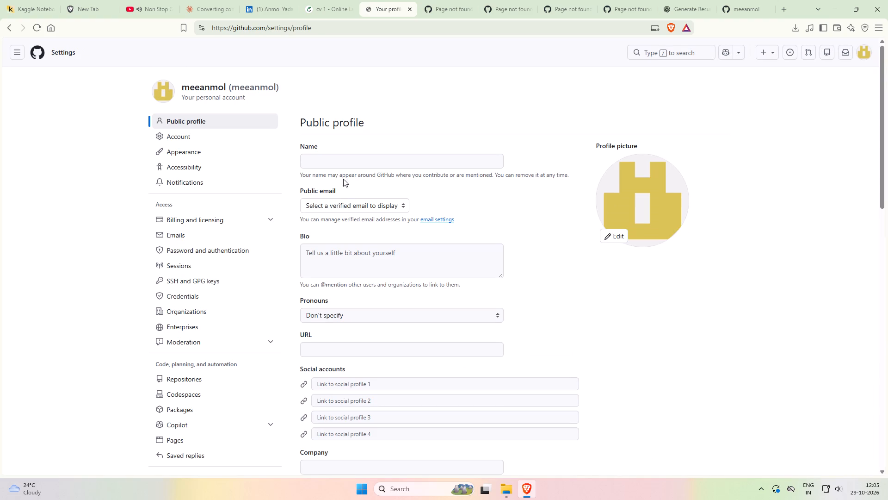
{"action": "left_click", "coordinate": [340, 166]}
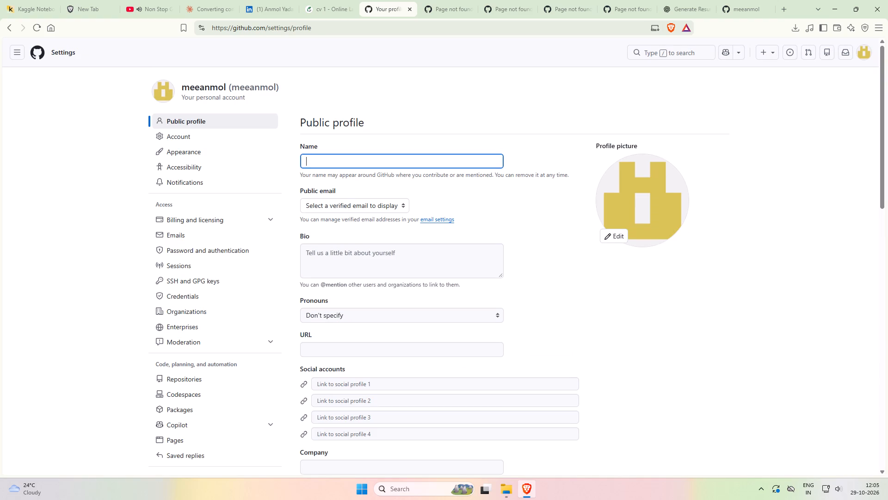
{"action": "type", "text": "anm"}
{"action": "key", "text": "BackSpace"}
{"action": "key", "text": "BackSpace"}
{"action": "key", "text": "BackSpace"}
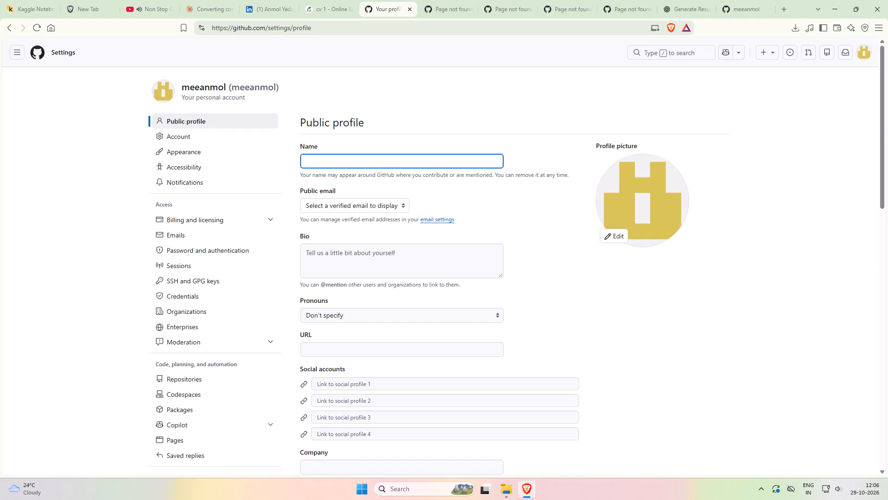
{"action": "type", "text": "Anmol"}
{"action": "key", "text": "space"}
Choose the account's verified email address as the public email of the GitHub profile.
{"action": "left_click", "coordinate": [397, 205]}
{"action": "left_click", "coordinate": [364, 231]}
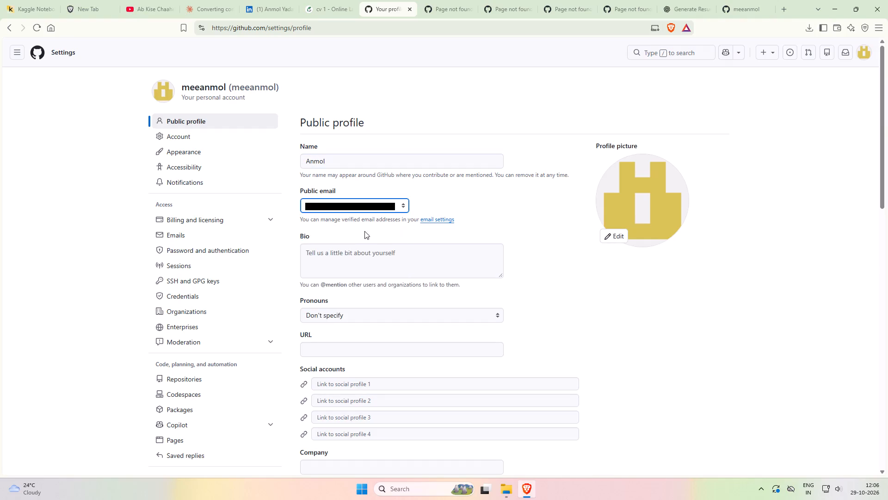
Copy the LinkedIn profile's headline, beginning "BCA–MCA in Data Science", into the bio of the GitHub public profile.
{"action": "left_click", "coordinate": [339, 262]}
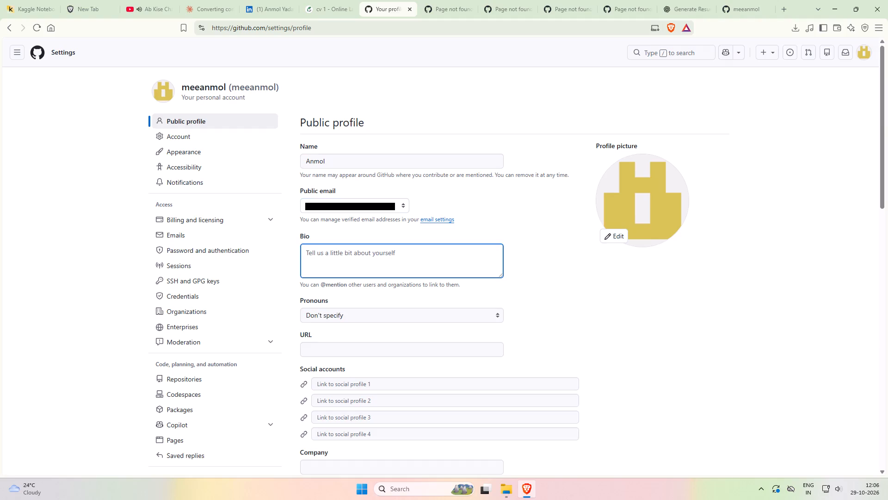
{"action": "left_click_drag", "start_coordinate": [404, 257], "coordinate": [309, 257]}
{"action": "left_click", "coordinate": [254, 9]}
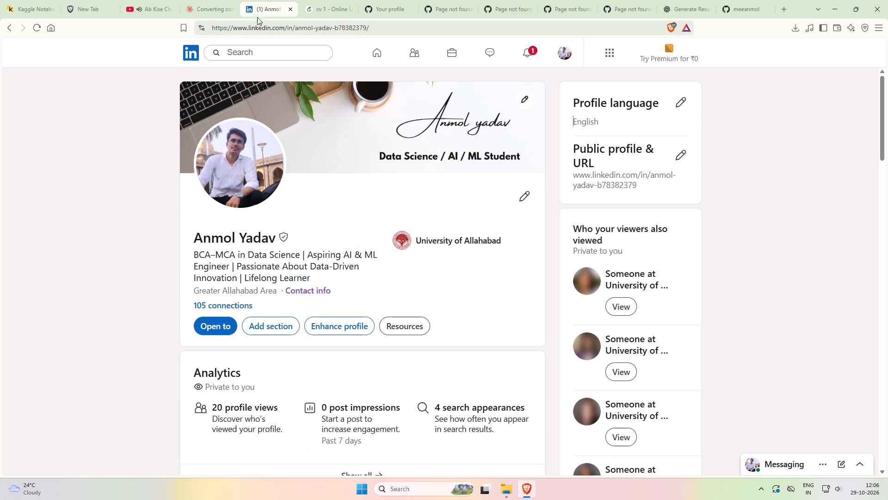
{"action": "left_click_drag", "start_coordinate": [315, 272], "coordinate": [191, 249]}
{"action": "key", "text": "ctrl+c"}
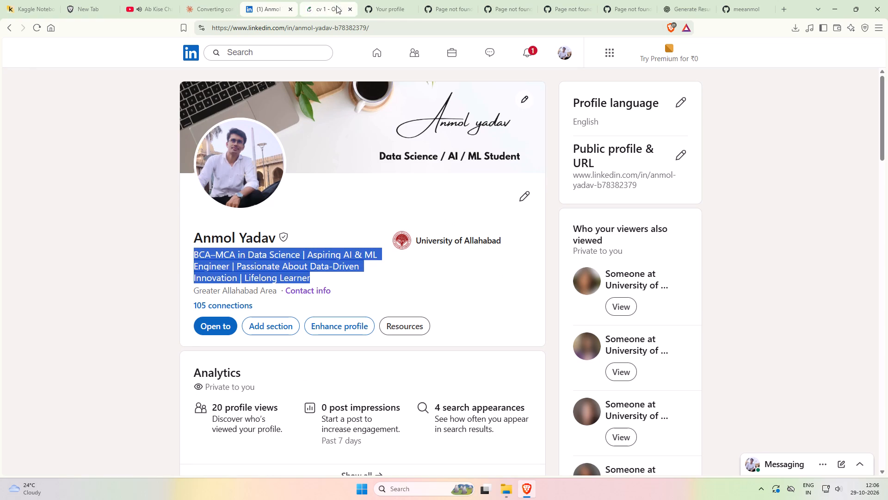
{"action": "left_click", "coordinate": [397, 8]}
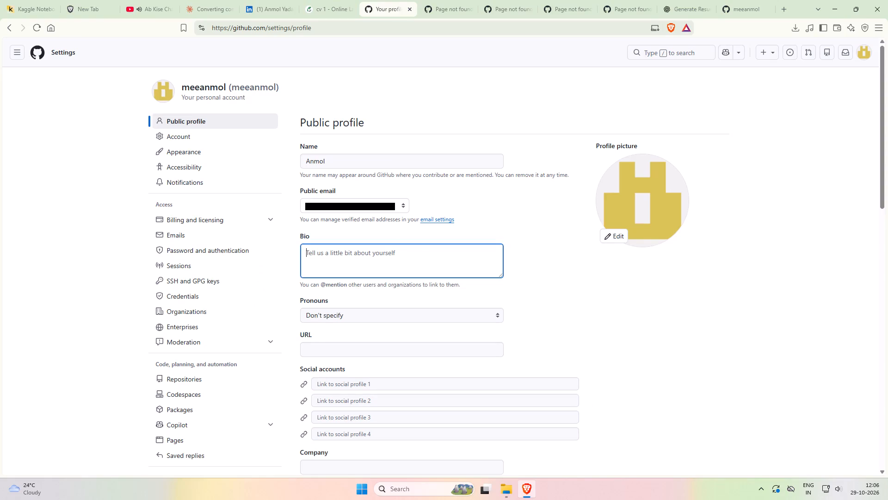
{"action": "key", "text": "ctrl+v"}
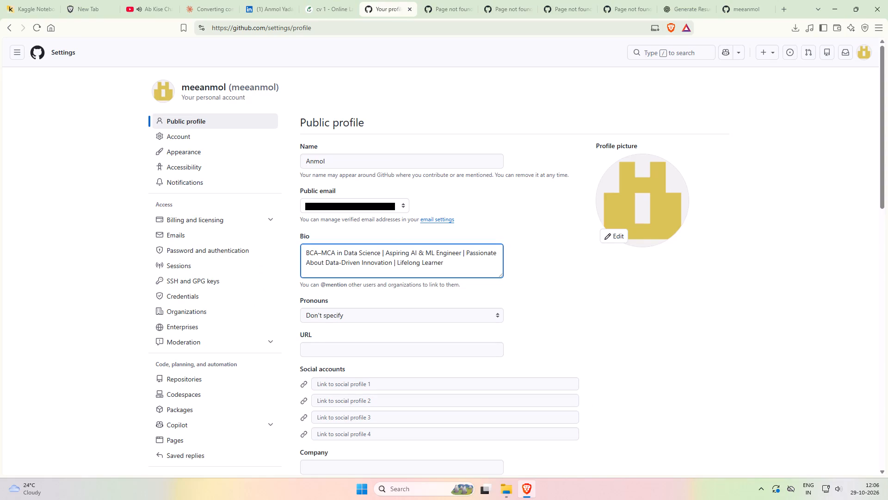
Set the pronouns on the GitHub profile to he/him.
{"action": "scroll", "coordinate": [443, 277], "scroll_direction": "down", "scroll_amount": 1}
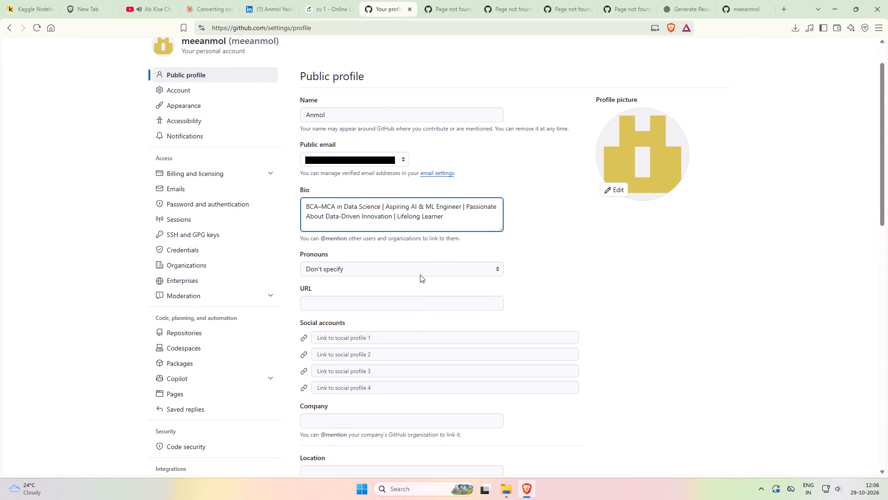
{"action": "left_click", "coordinate": [419, 270]}
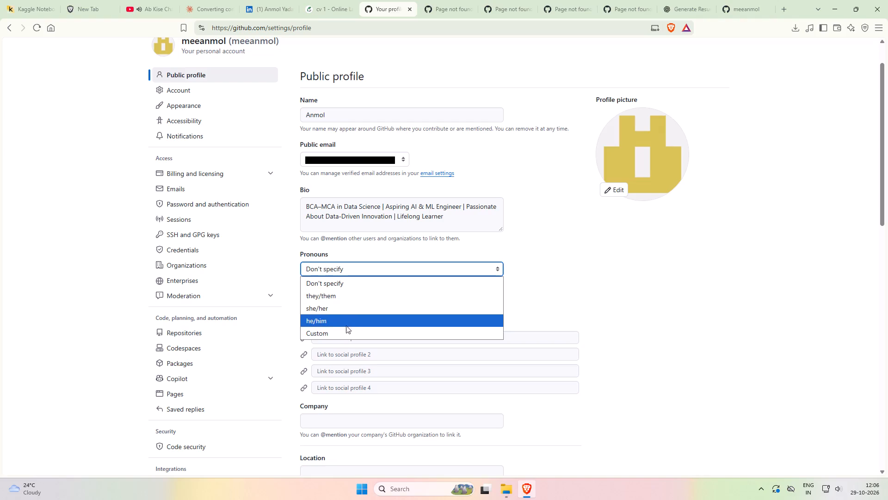
{"action": "left_click", "coordinate": [343, 320]}
Copy the LinkedIn profile page's web address and enter it as the first social account link on the GitHub profile.
{"action": "scroll", "coordinate": [368, 331], "scroll_direction": "down", "scroll_amount": 1}
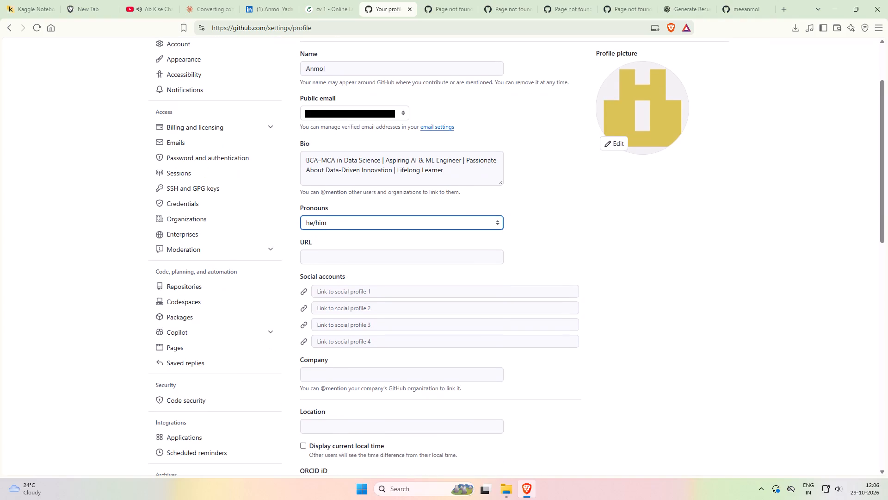
{"action": "left_click", "coordinate": [345, 256]}
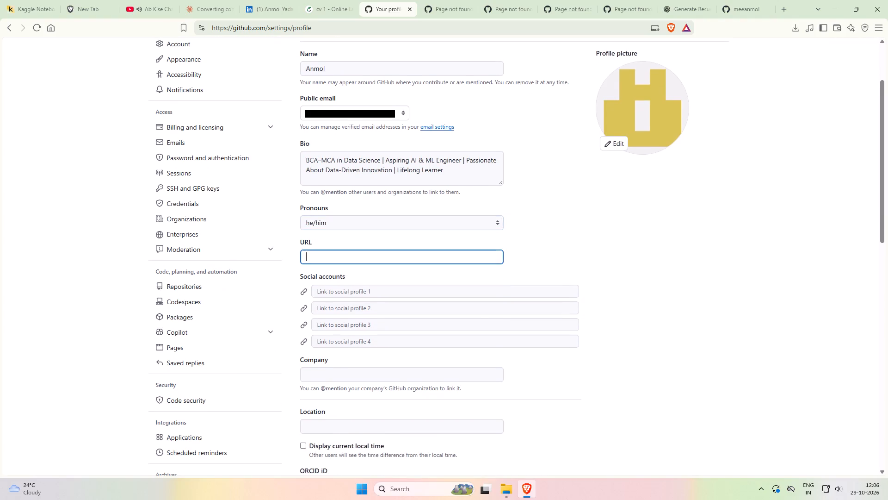
{"action": "scroll", "coordinate": [348, 258], "scroll_direction": "down", "scroll_amount": 1}
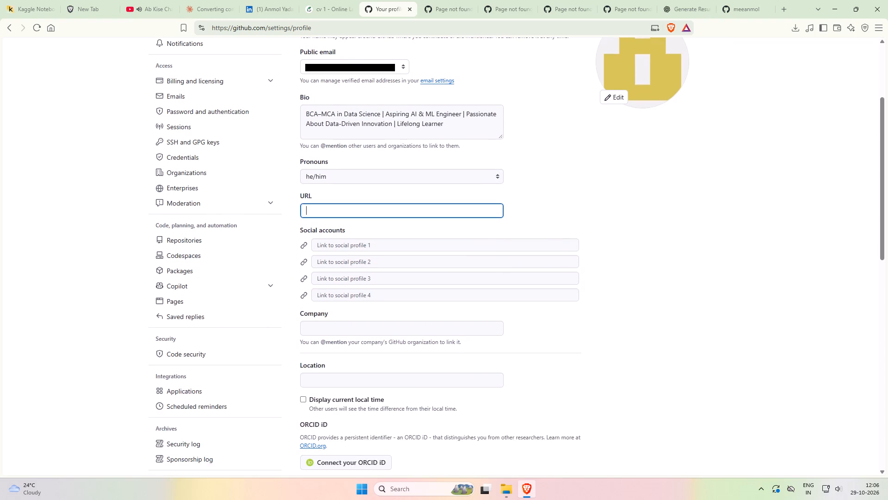
{"action": "left_click", "coordinate": [372, 248]}
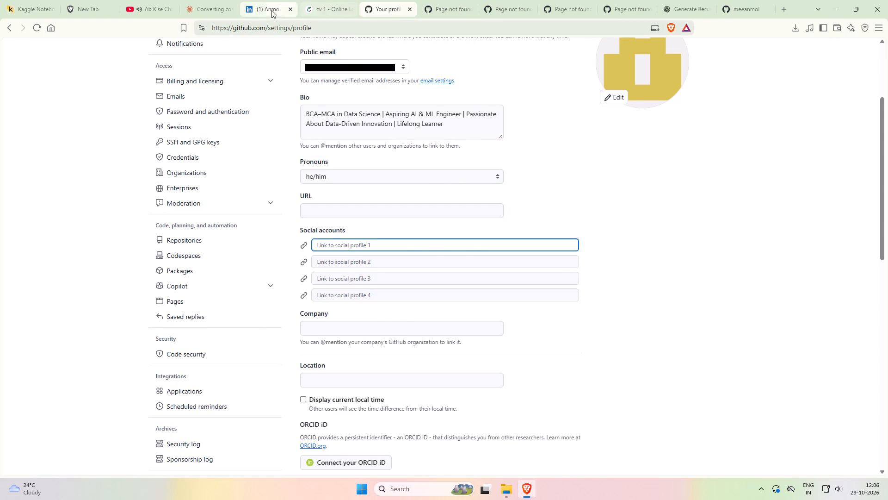
{"action": "left_click", "coordinate": [271, 10]}
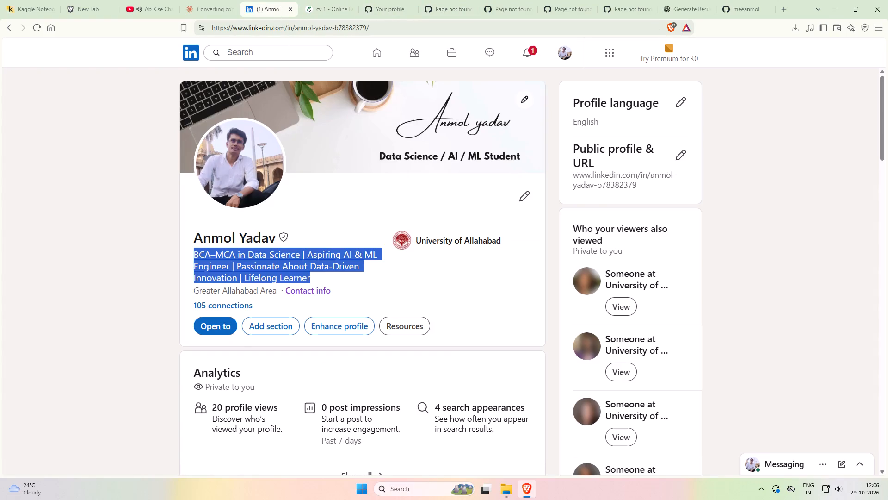
{"action": "scroll", "coordinate": [280, 74], "scroll_direction": "up", "scroll_amount": 2}
{"action": "left_click_drag", "start_coordinate": [374, 25], "coordinate": [349, 28]}
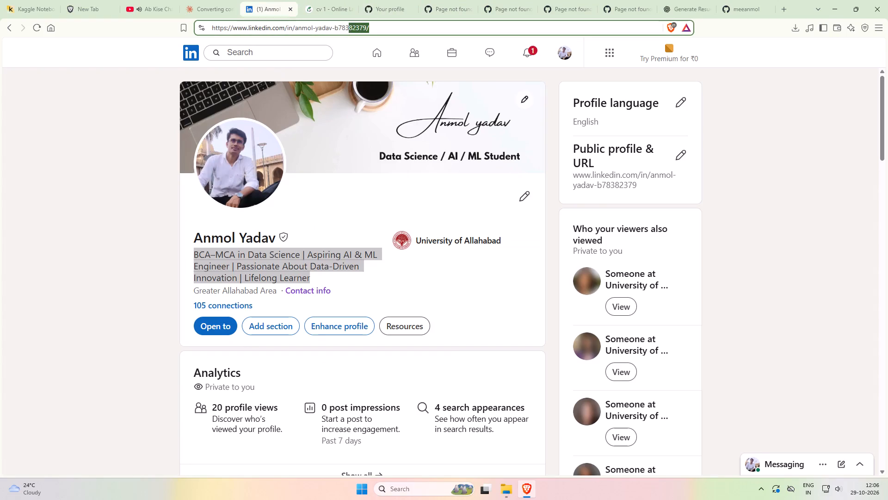
{"action": "left_click_drag", "start_coordinate": [349, 28], "coordinate": [265, 35]}
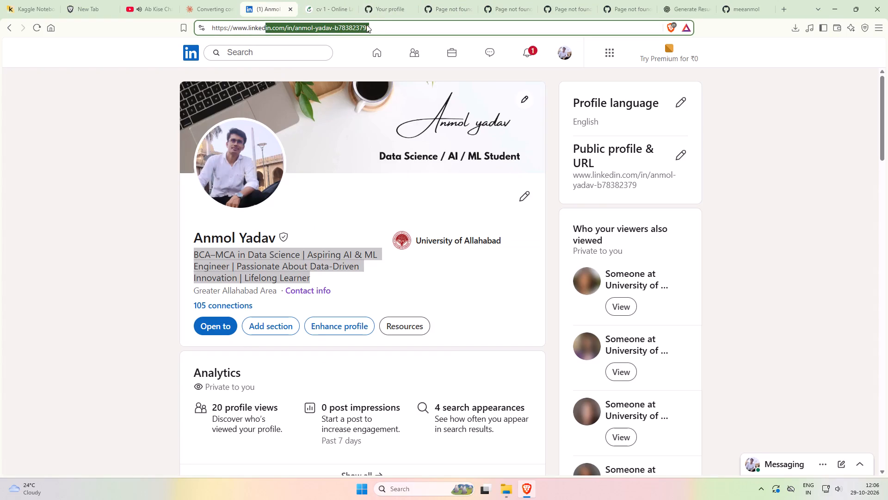
{"action": "left_click", "coordinate": [366, 25]}
{"action": "left_click", "coordinate": [376, 31]}
{"action": "key", "text": "BackSpace"}
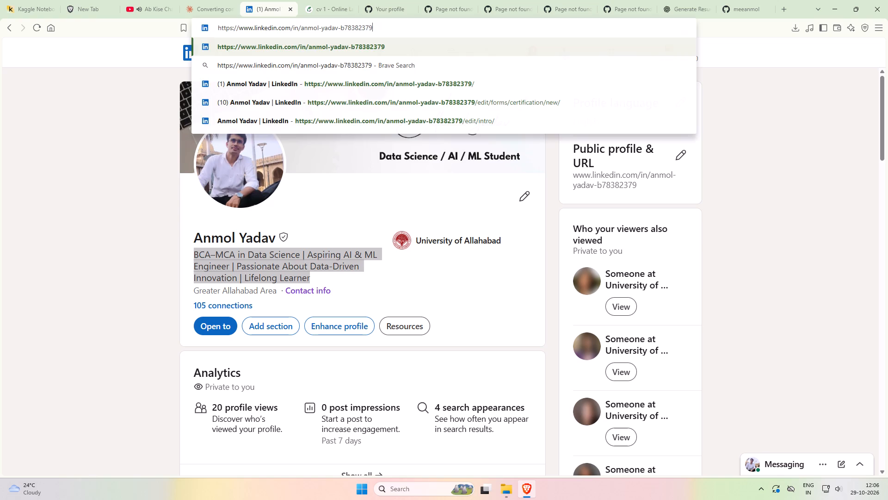
{"action": "key", "text": "Return"}
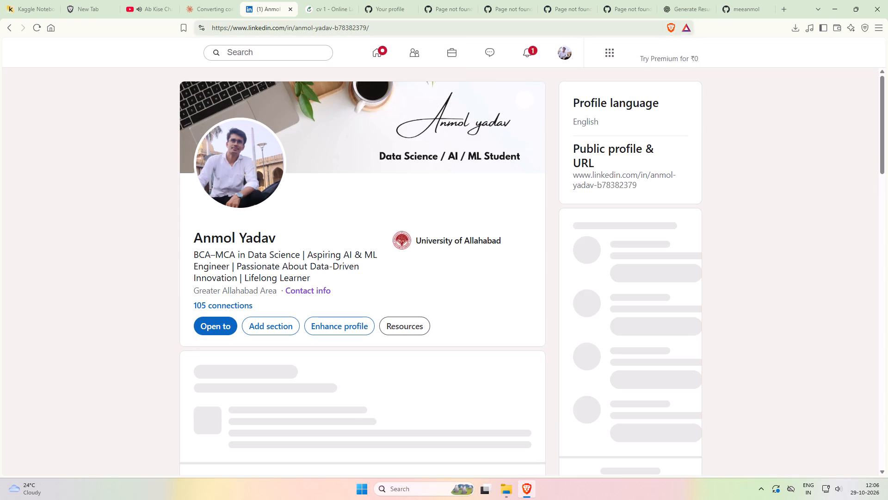
{"action": "left_click_drag", "start_coordinate": [377, 26], "coordinate": [210, 30]}
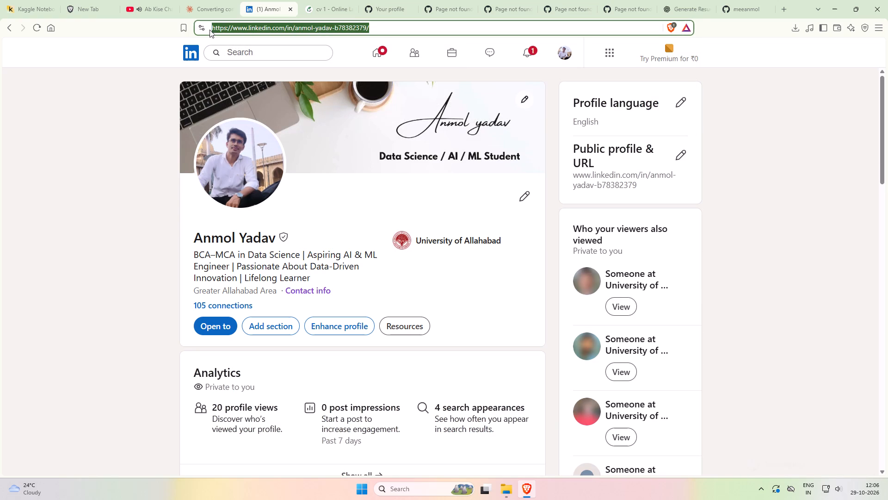
{"action": "key", "text": "ctrl+c"}
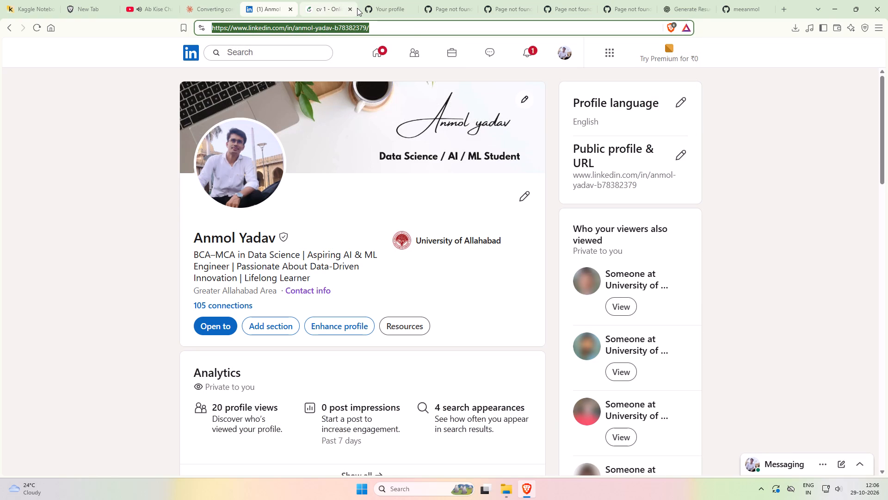
{"action": "left_click", "coordinate": [381, 8]}
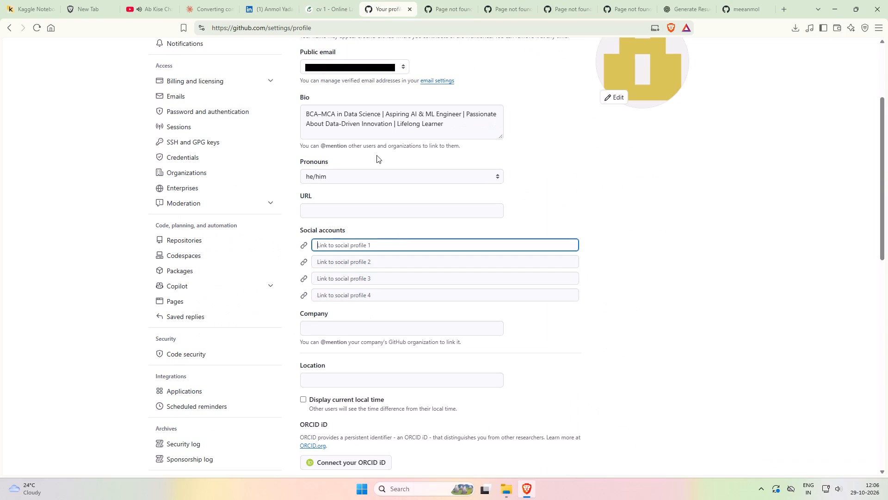
{"action": "key", "text": "ctrl+v"}
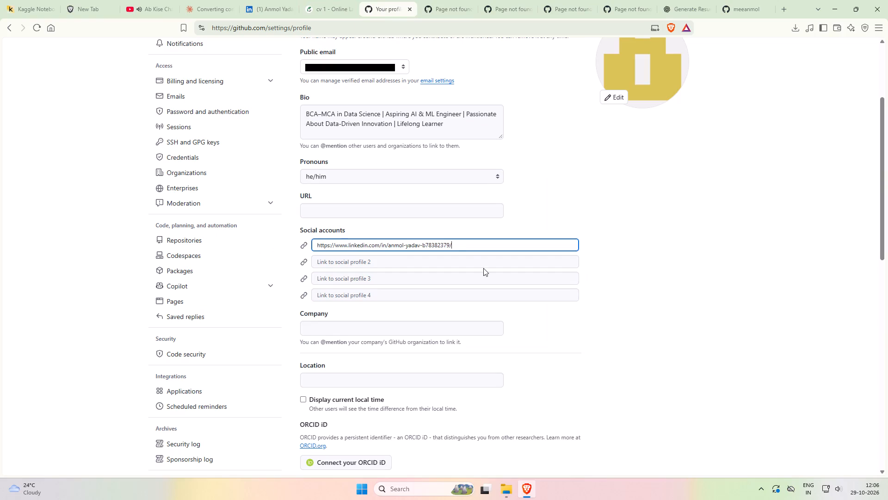
Save the GitHub public profile changes, leaving the remaining social account links empty.
{"action": "left_click", "coordinate": [443, 267]}
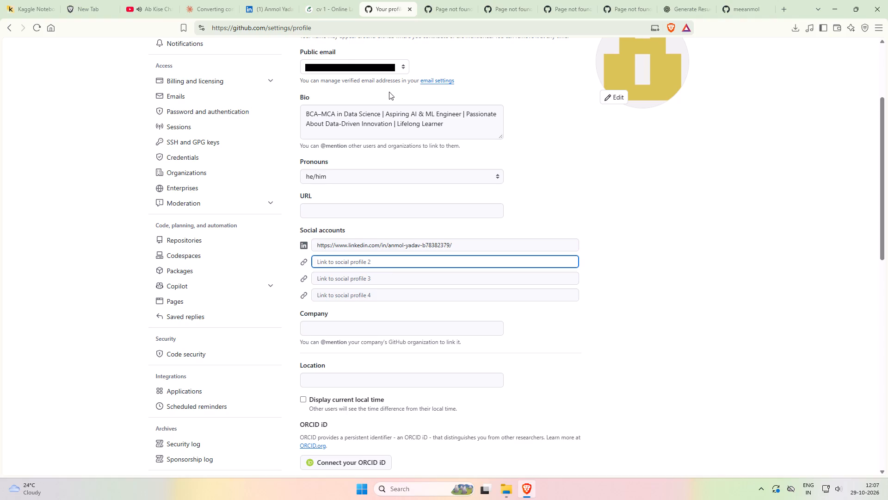
{"action": "scroll", "coordinate": [349, 425], "scroll_direction": "down", "scroll_amount": 3}
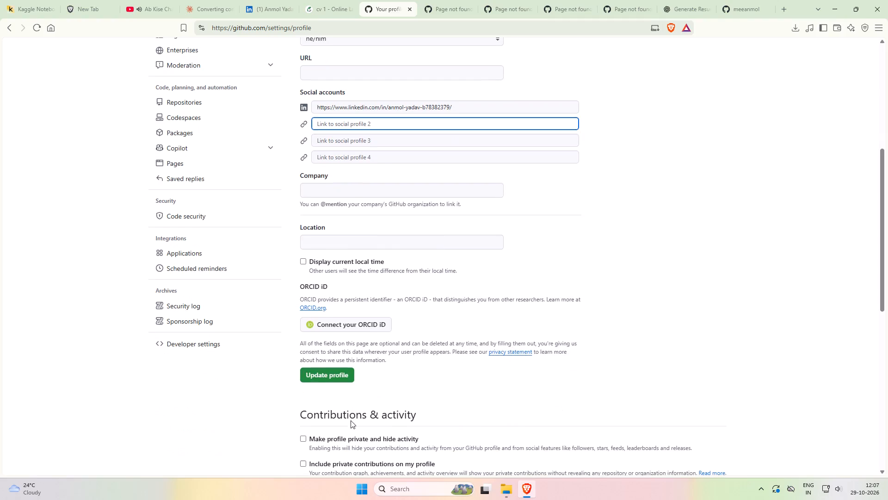
{"action": "left_click", "coordinate": [340, 374]}
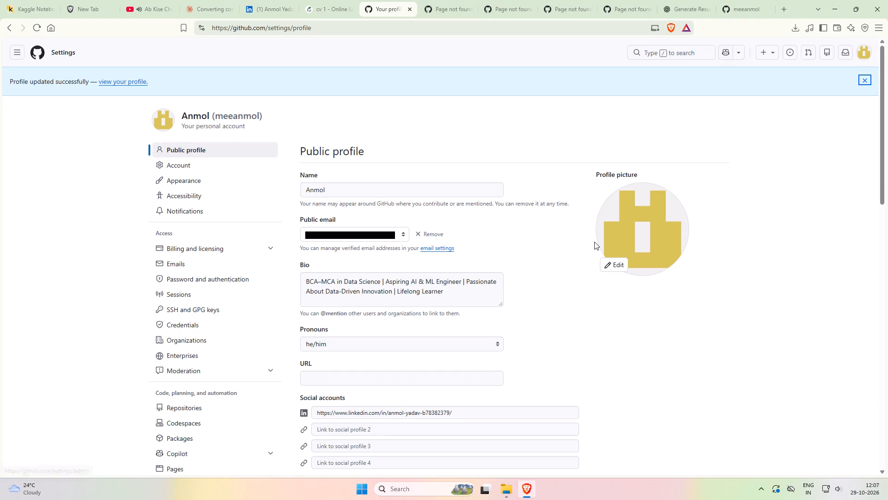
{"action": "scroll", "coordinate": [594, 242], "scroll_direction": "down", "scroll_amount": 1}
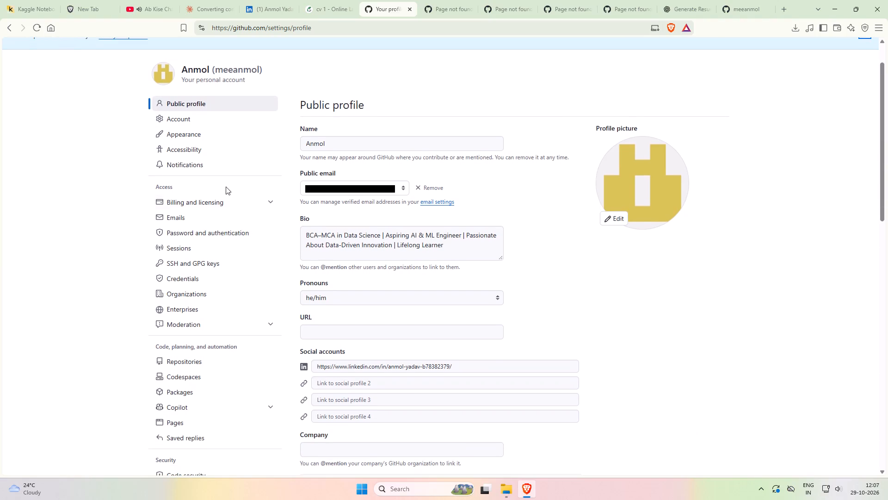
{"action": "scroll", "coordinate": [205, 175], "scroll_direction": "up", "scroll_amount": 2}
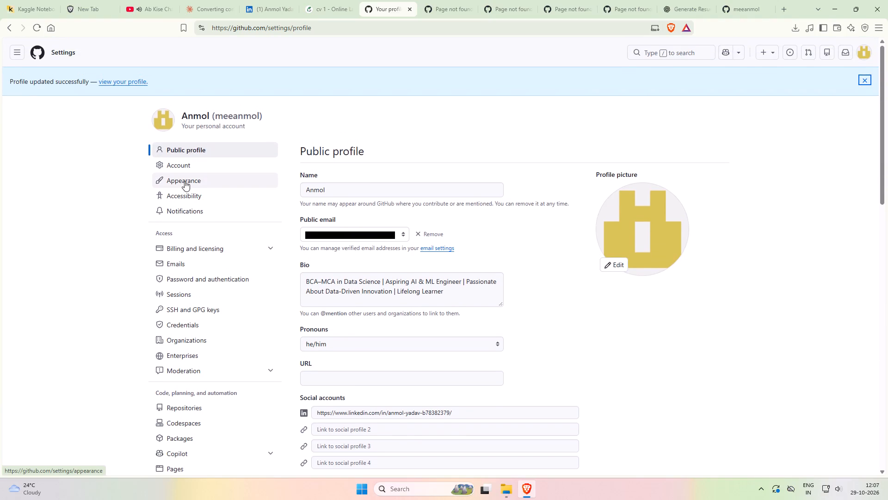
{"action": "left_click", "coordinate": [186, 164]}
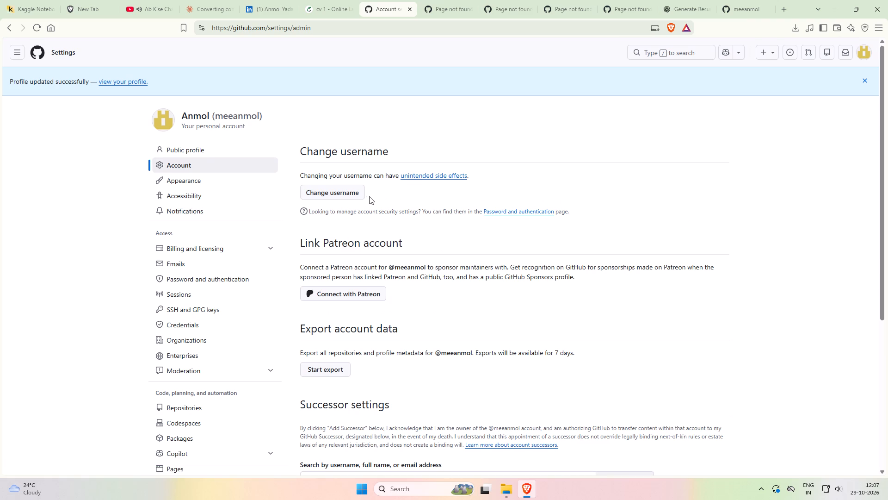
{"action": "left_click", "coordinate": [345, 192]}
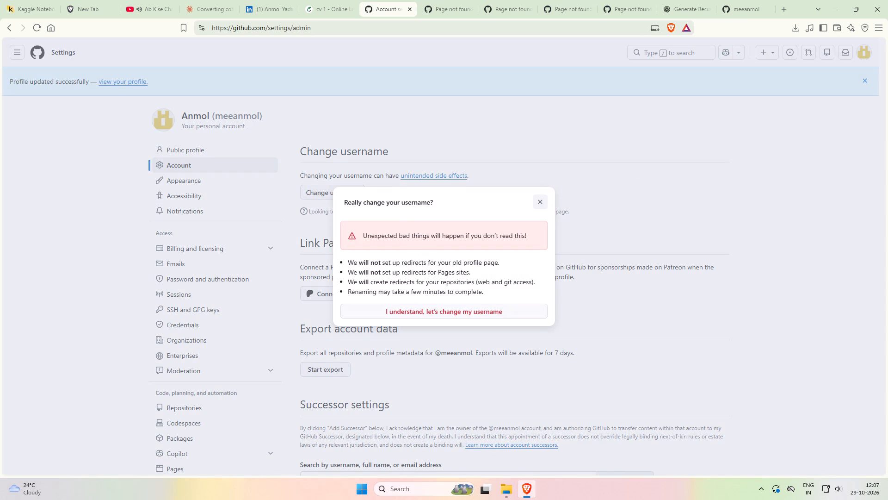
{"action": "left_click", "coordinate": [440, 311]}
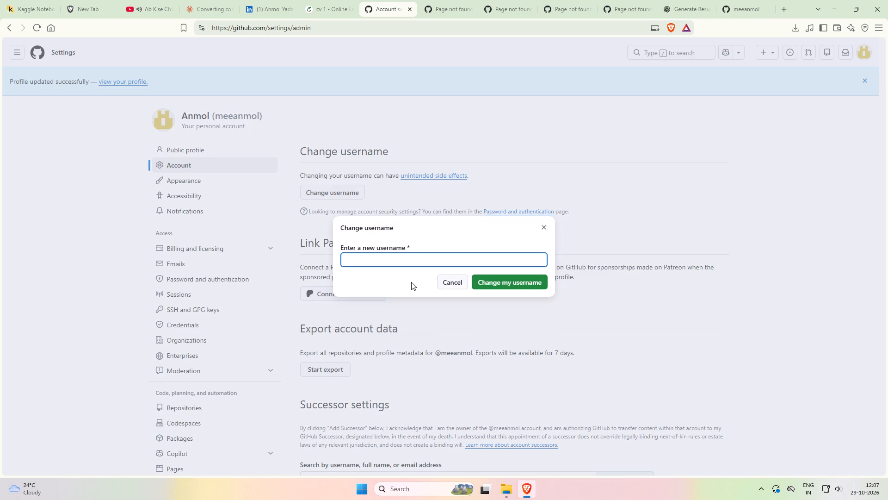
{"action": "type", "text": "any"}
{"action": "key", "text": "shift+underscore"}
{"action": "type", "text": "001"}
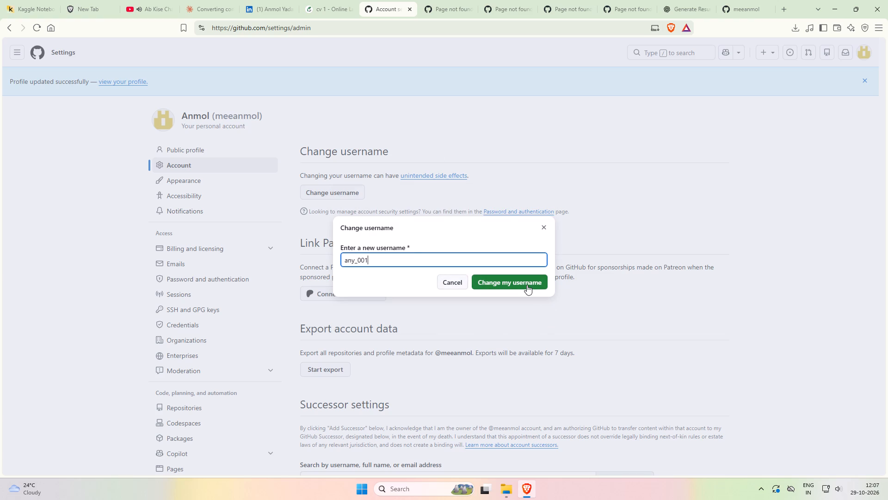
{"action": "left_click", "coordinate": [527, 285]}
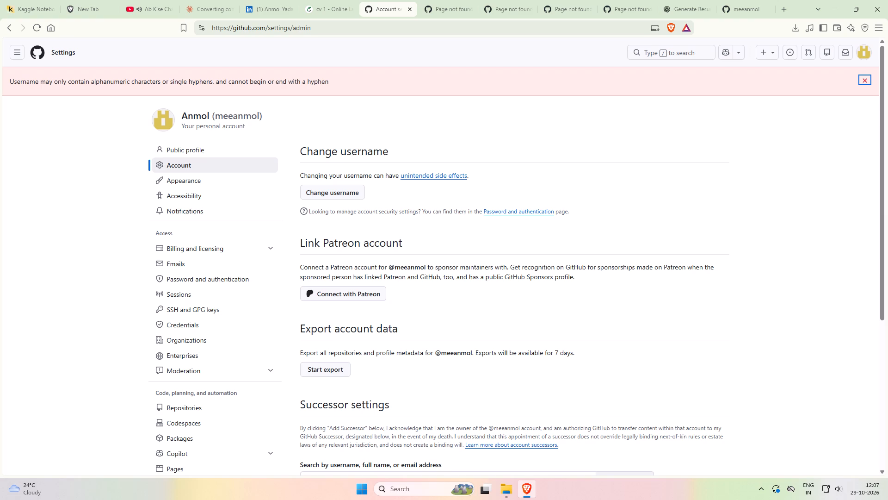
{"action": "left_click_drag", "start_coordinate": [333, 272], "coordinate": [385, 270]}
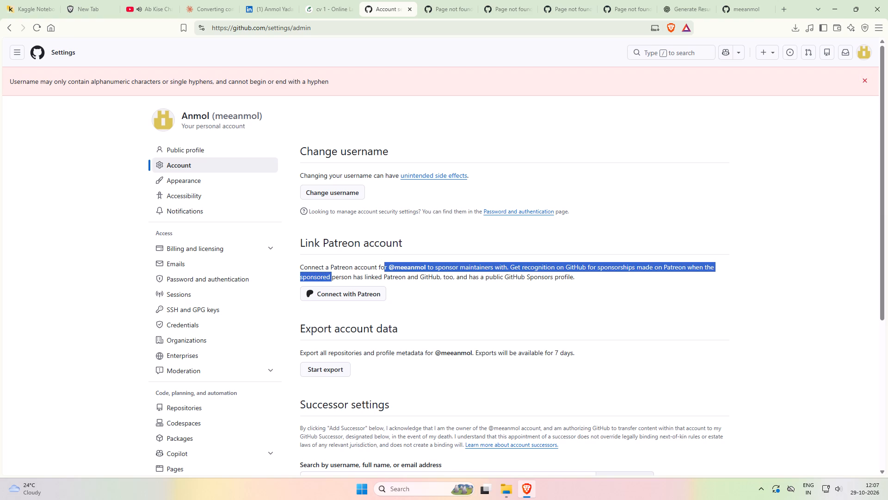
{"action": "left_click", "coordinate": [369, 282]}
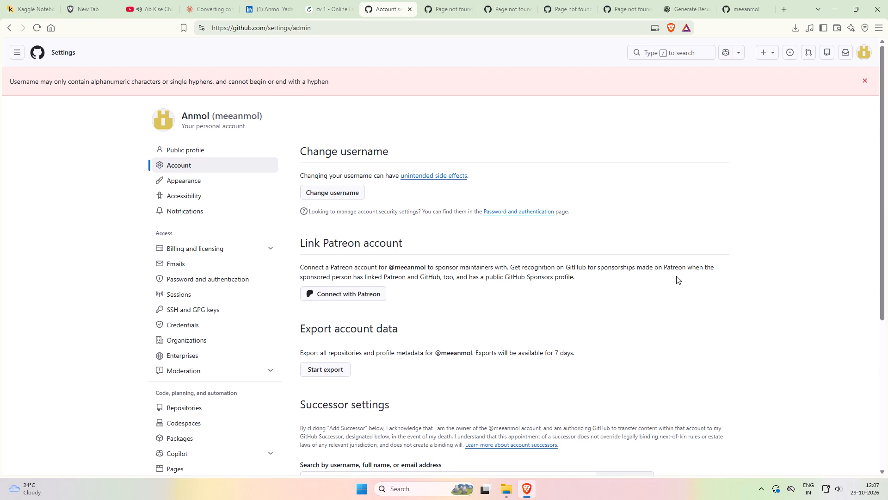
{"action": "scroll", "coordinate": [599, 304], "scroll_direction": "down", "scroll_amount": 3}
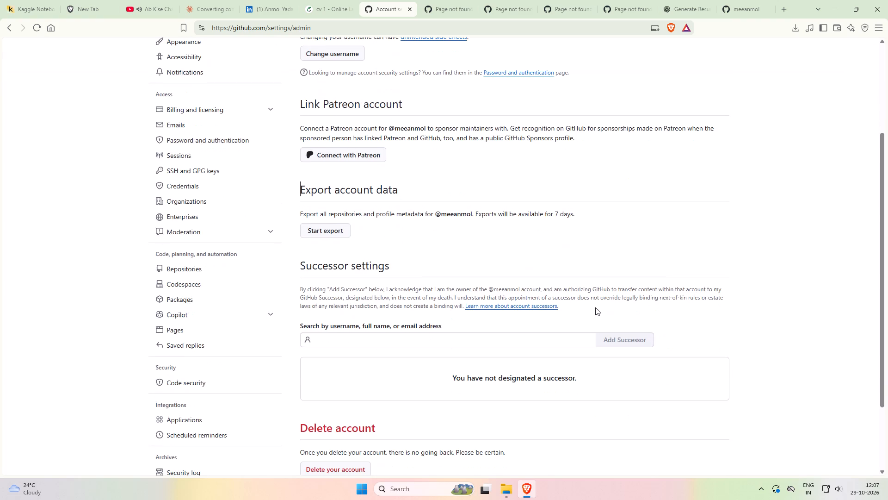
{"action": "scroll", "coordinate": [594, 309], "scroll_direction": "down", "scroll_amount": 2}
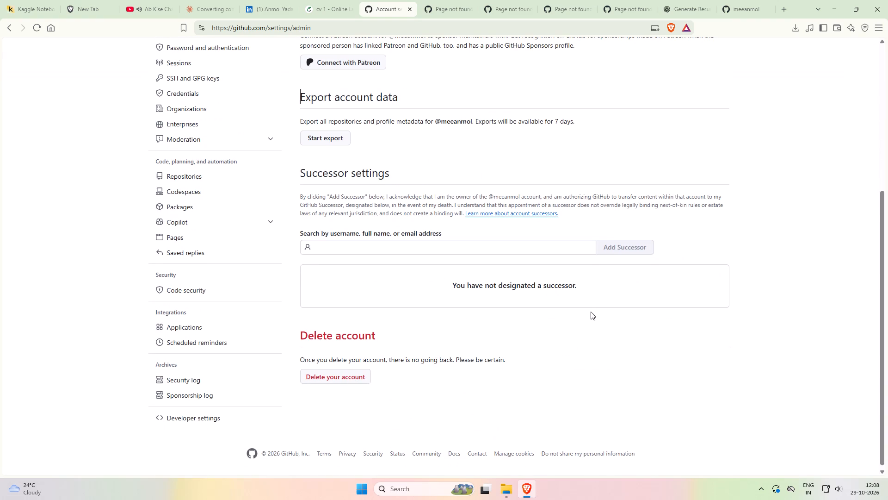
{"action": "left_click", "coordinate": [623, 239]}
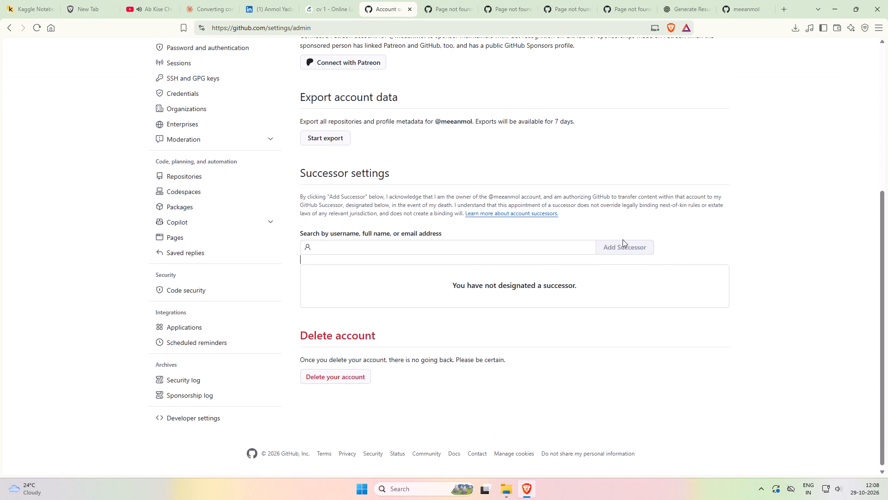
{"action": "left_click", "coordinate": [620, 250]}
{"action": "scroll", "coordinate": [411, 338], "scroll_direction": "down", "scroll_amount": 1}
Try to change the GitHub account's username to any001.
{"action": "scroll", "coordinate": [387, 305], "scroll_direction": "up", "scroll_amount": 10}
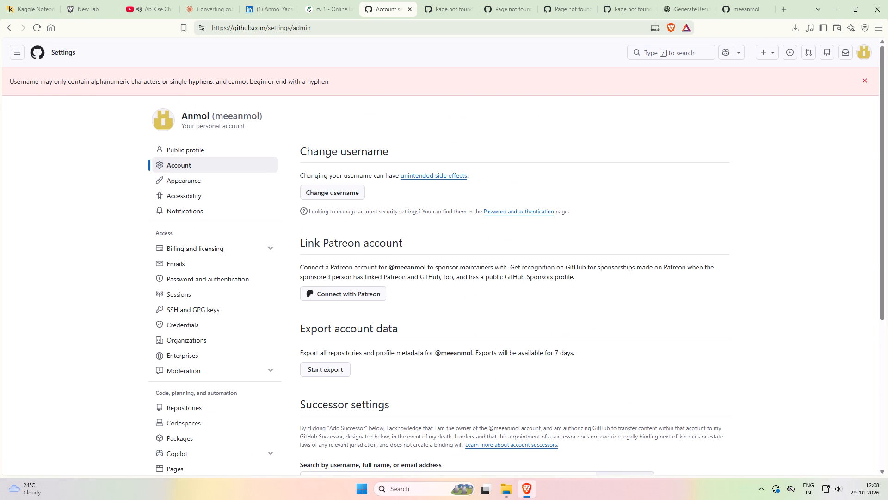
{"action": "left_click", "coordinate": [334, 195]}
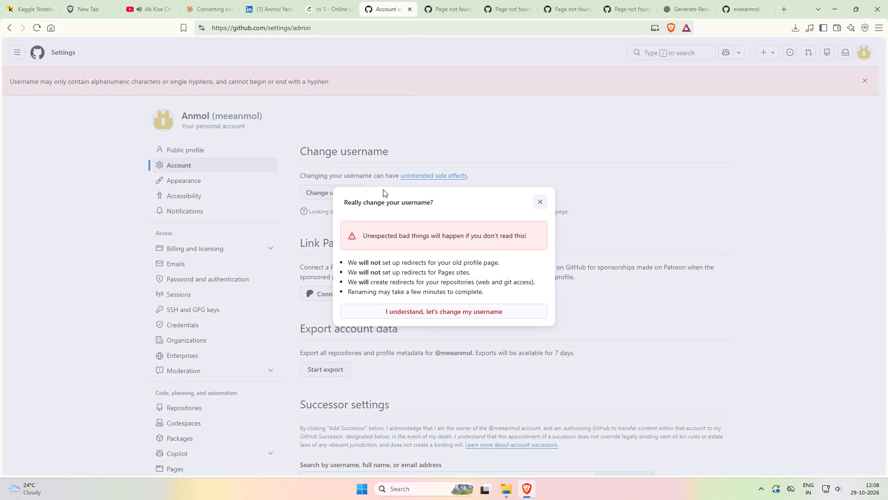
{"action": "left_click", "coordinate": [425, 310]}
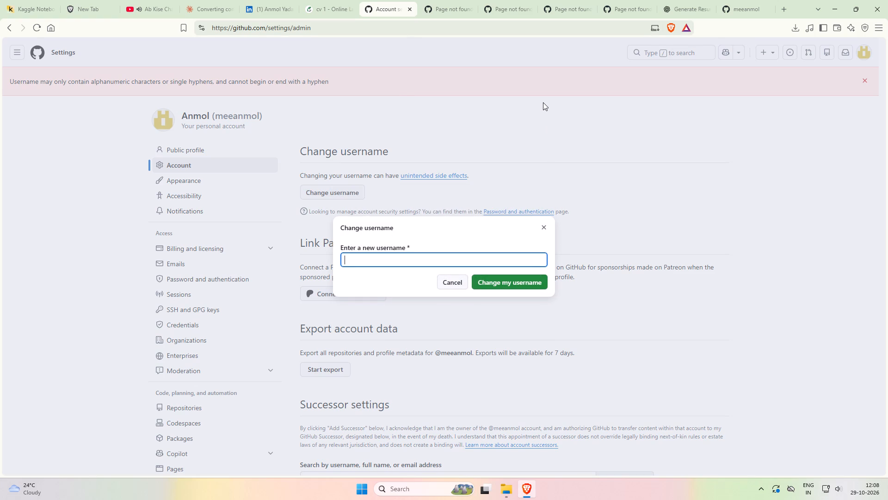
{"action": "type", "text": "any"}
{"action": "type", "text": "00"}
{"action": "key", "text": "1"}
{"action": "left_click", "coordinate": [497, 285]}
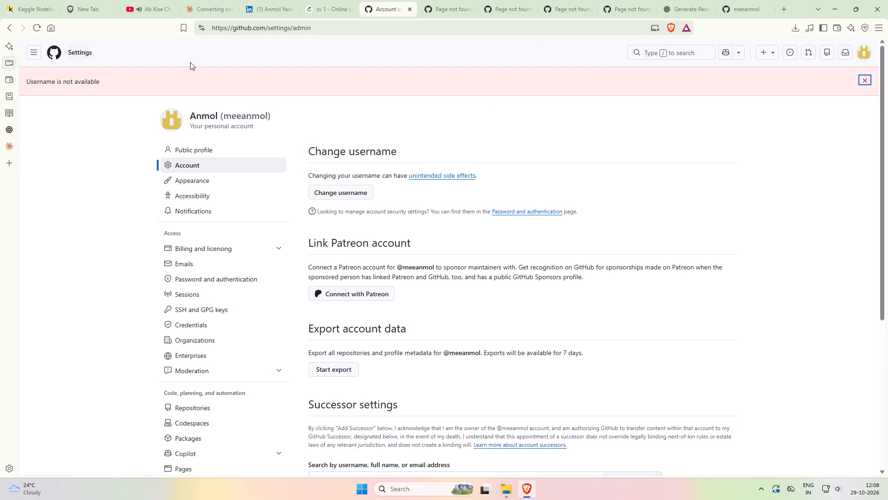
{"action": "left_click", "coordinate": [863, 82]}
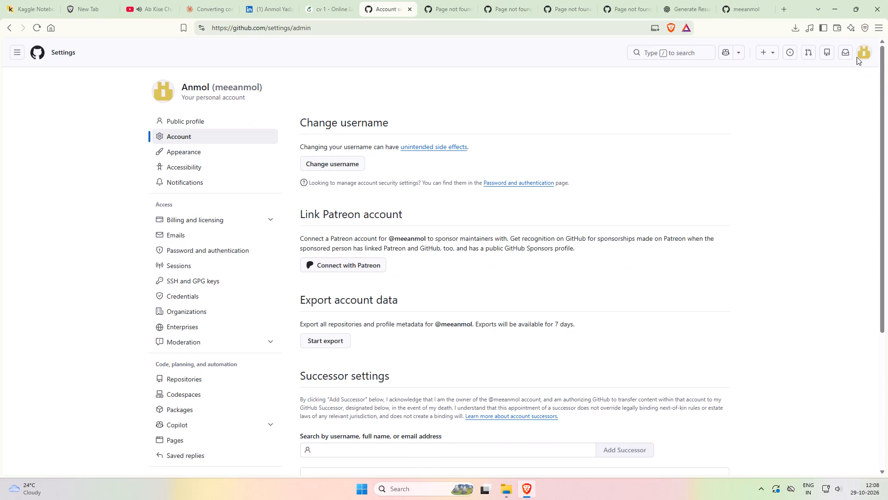
Go to the account's own profile page and switch the private contributions option in its contribution settings.
{"action": "left_click", "coordinate": [857, 56]}
{"action": "left_click", "coordinate": [872, 52]}
{"action": "double_click", "coordinate": [864, 54]}
{"action": "double_click", "coordinate": [202, 87]}
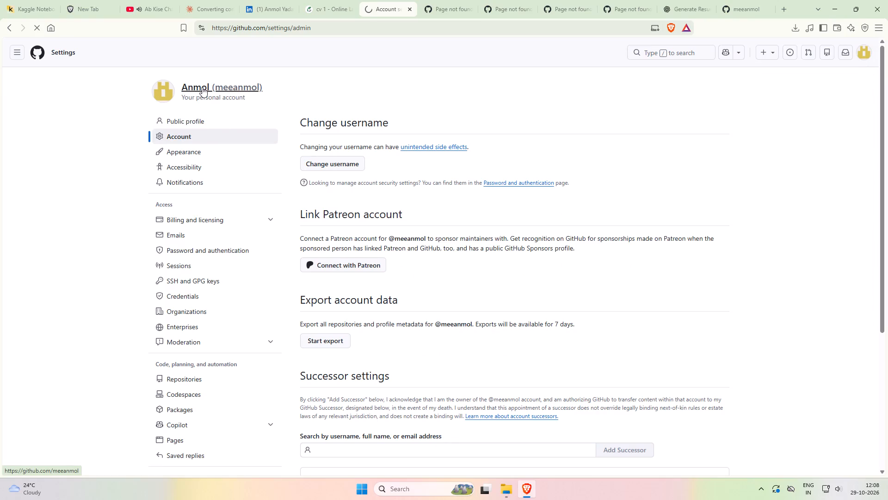
{"action": "scroll", "coordinate": [346, 192], "scroll_direction": "down", "scroll_amount": 1}
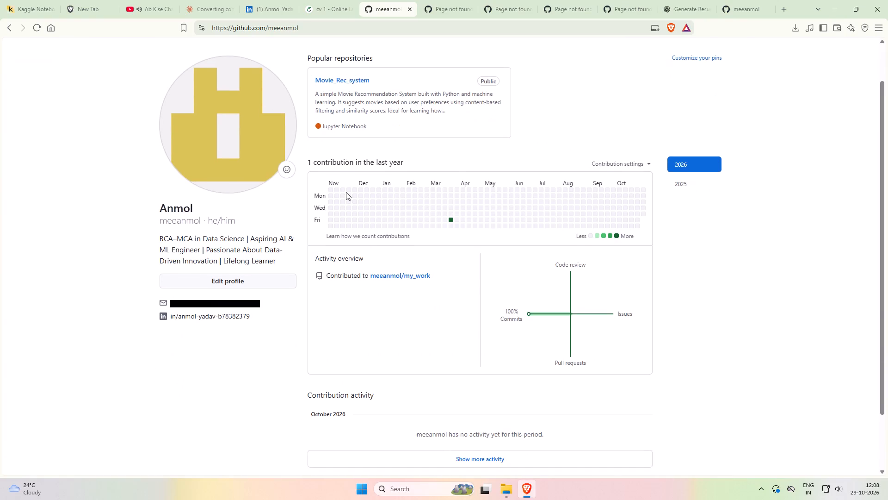
{"action": "scroll", "coordinate": [346, 192], "scroll_direction": "down", "scroll_amount": 3}
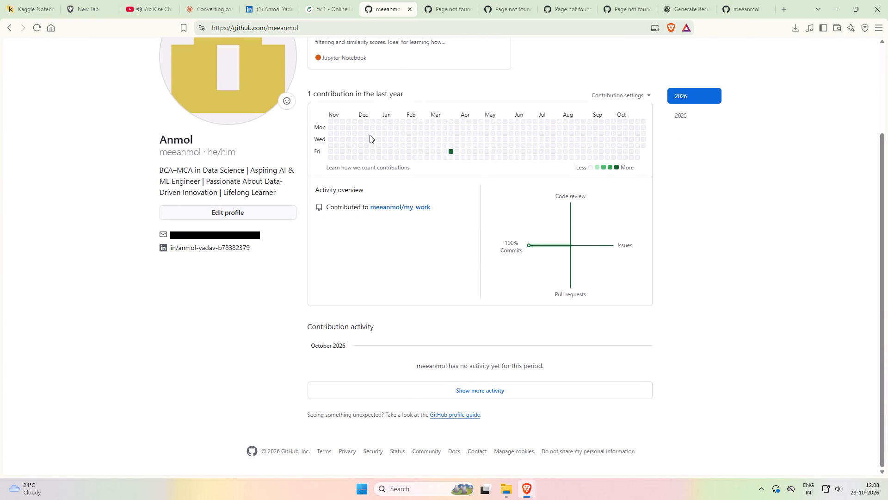
{"action": "left_click", "coordinate": [615, 97]}
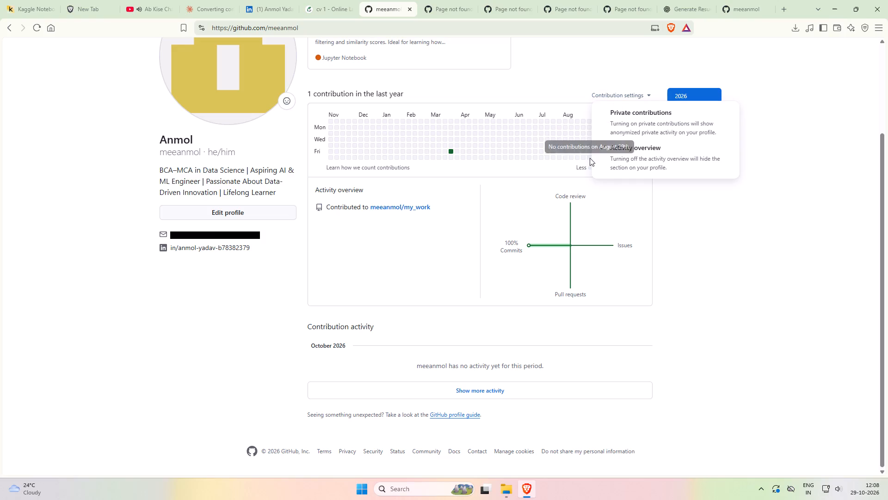
{"action": "left_click", "coordinate": [641, 121]}
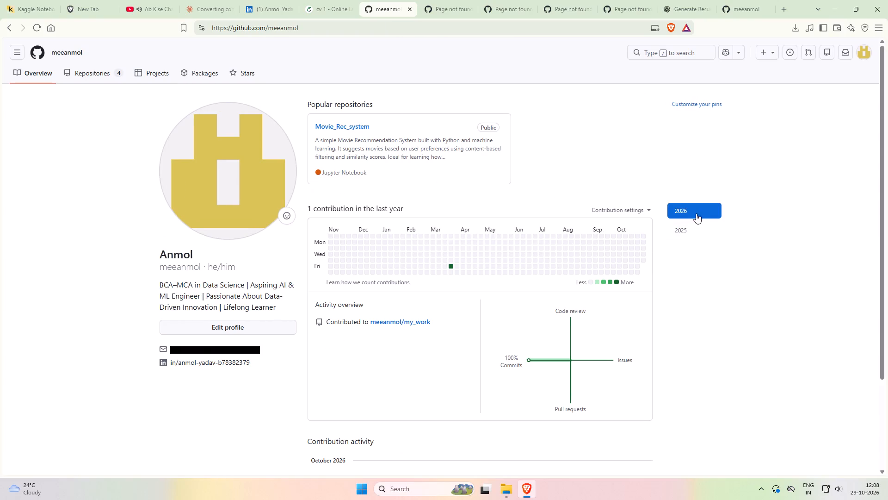
Compare the profile's contribution graph and activity for 2026 and 2025.
{"action": "left_click", "coordinate": [699, 221]}
{"action": "left_click", "coordinate": [697, 226]}
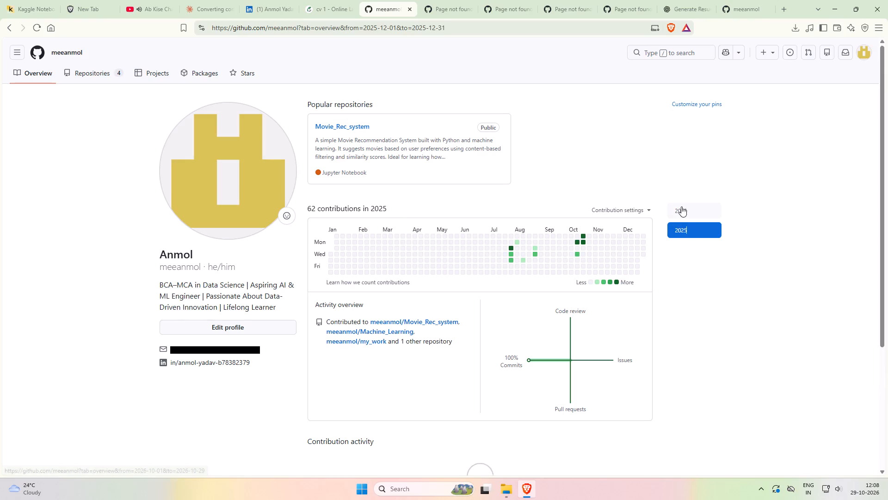
{"action": "left_click", "coordinate": [677, 206]}
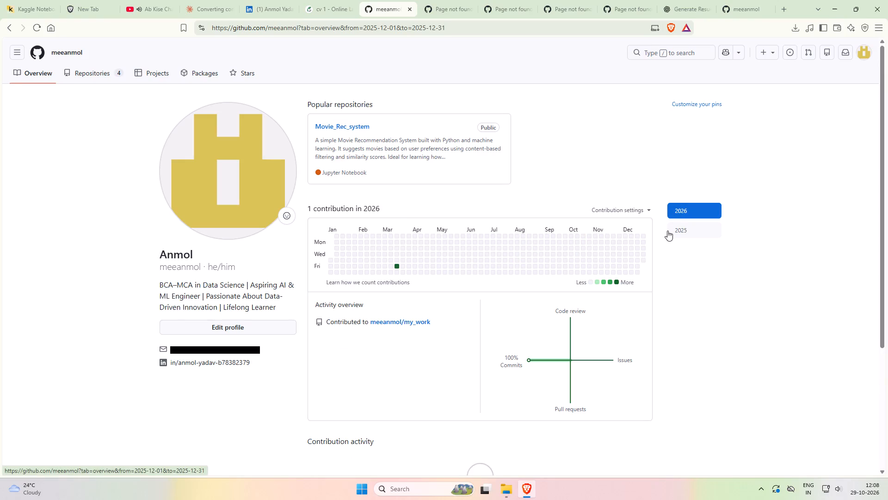
{"action": "left_click", "coordinate": [668, 232]}
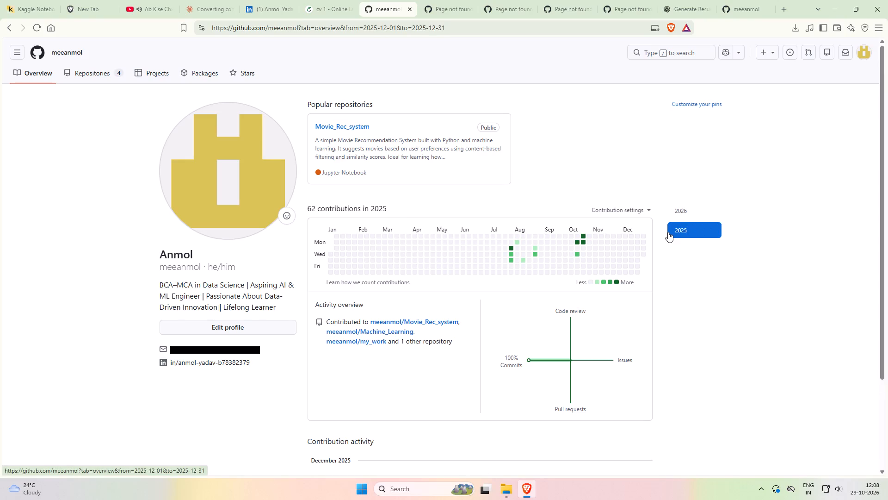
{"action": "scroll", "coordinate": [448, 323], "scroll_direction": "down", "scroll_amount": 6}
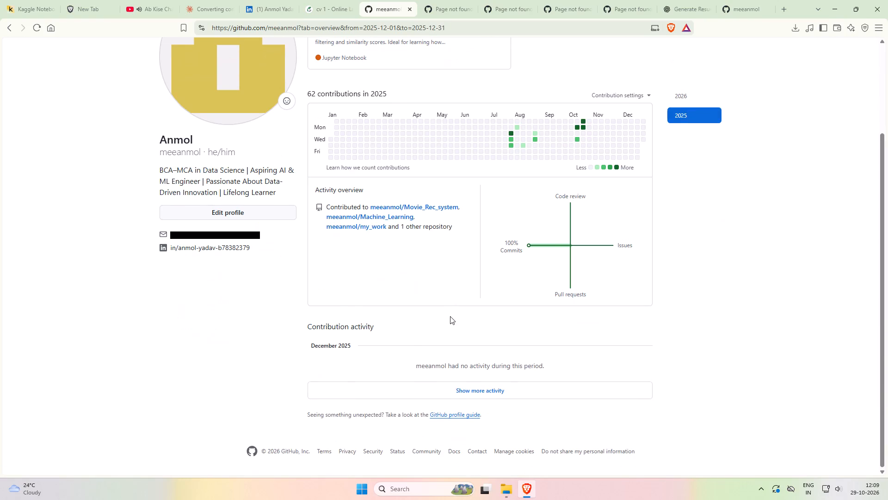
{"action": "scroll", "coordinate": [450, 315], "scroll_direction": "down", "scroll_amount": 4}
{"action": "scroll", "coordinate": [450, 315], "scroll_direction": "up", "scroll_amount": 4}
{"action": "scroll", "coordinate": [235, 239], "scroll_direction": "up", "scroll_amount": 4}
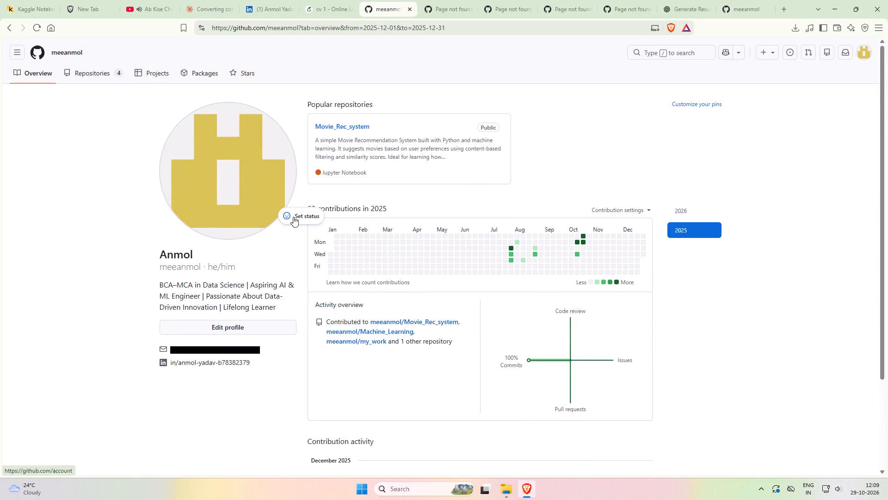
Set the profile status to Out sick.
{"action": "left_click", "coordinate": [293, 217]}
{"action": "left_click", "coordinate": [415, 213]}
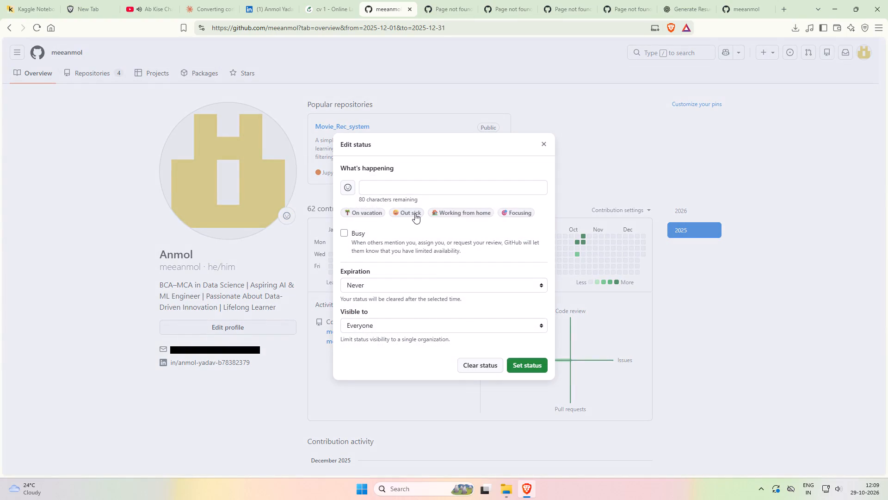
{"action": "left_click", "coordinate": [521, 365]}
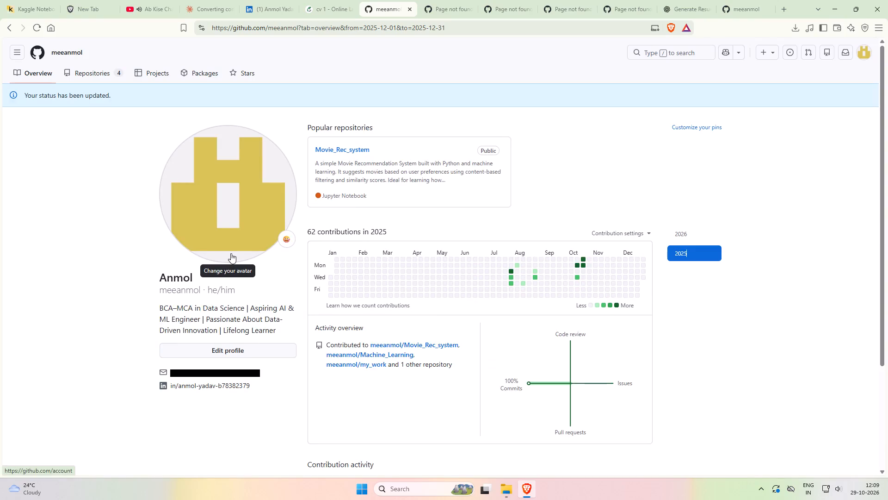
Set the profile status to Focusing and mark it as Busy.
{"action": "left_click", "coordinate": [290, 239]}
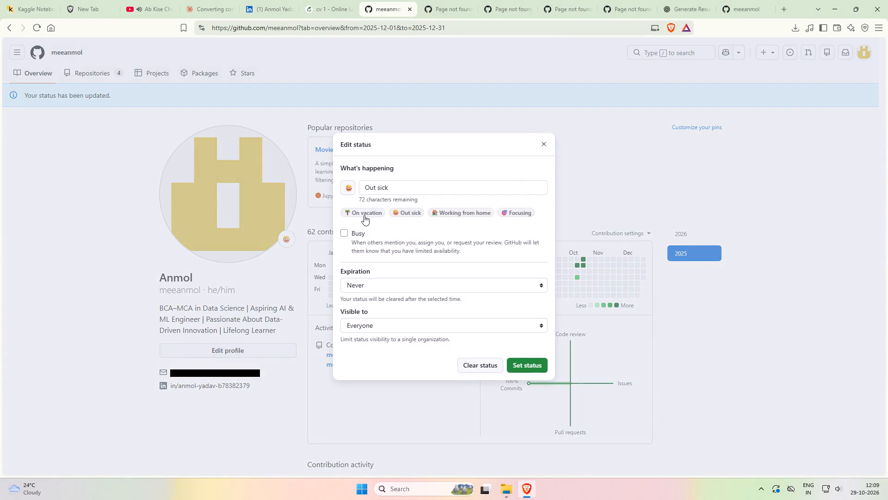
{"action": "left_click", "coordinate": [521, 213]}
{"action": "left_click", "coordinate": [341, 231]}
{"action": "left_click", "coordinate": [529, 362]}
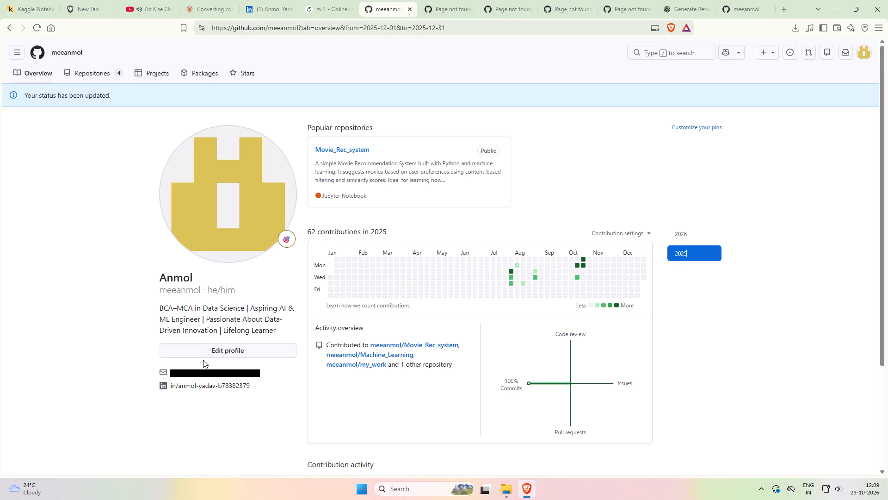
Examine the profile's open and closed projects and the untitled project's options, and clear the project search filter.
{"action": "scroll", "coordinate": [203, 360], "scroll_direction": "down", "scroll_amount": 1}
{"action": "scroll", "coordinate": [203, 360], "scroll_direction": "up", "scroll_amount": 10}
{"action": "left_click", "coordinate": [150, 72]}
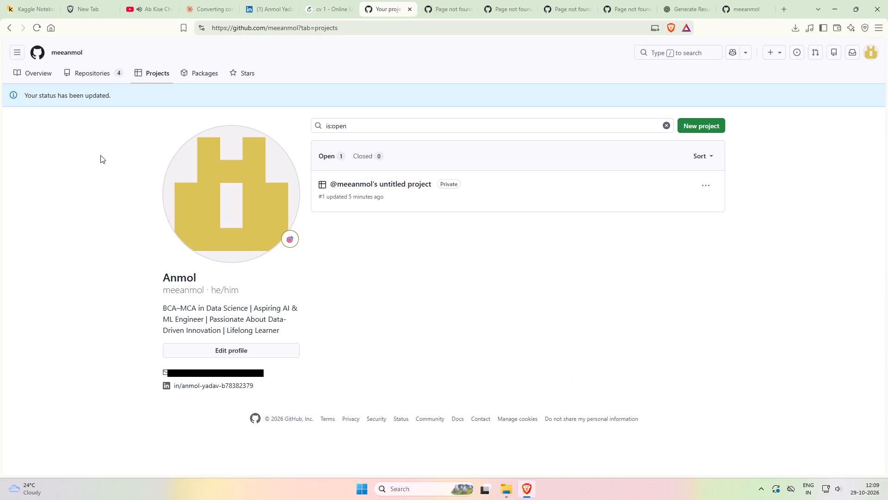
{"action": "right_click", "coordinate": [566, 170]}
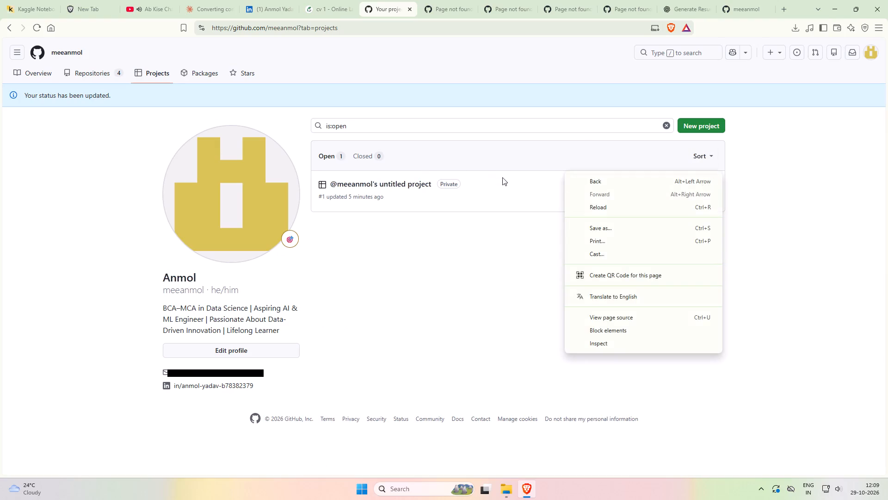
{"action": "left_click", "coordinate": [548, 181]}
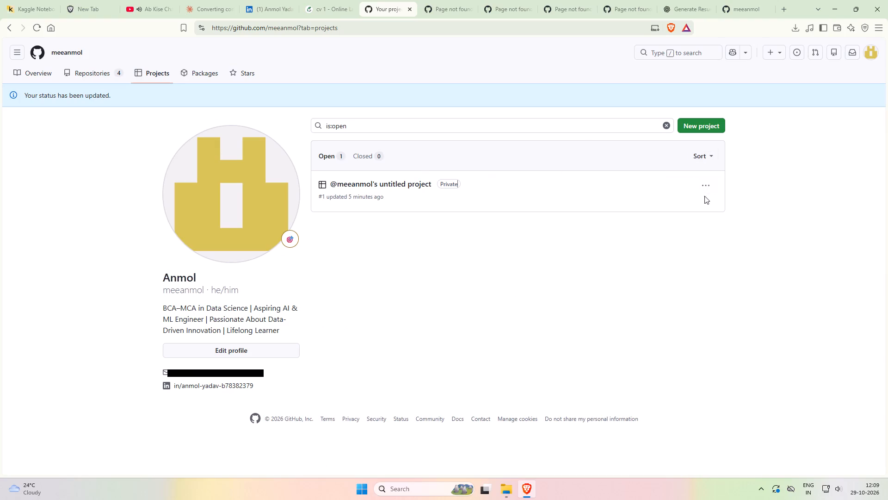
{"action": "left_click", "coordinate": [706, 185]}
{"action": "left_click_drag", "start_coordinate": [397, 247], "coordinate": [379, 122]}
{"action": "left_click", "coordinate": [381, 178]}
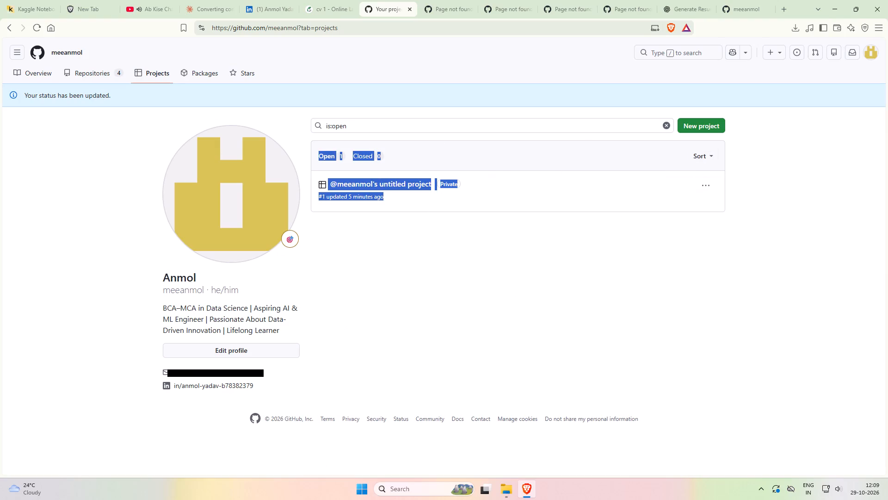
{"action": "left_click", "coordinate": [375, 157]}
{"action": "left_click", "coordinate": [369, 190]}
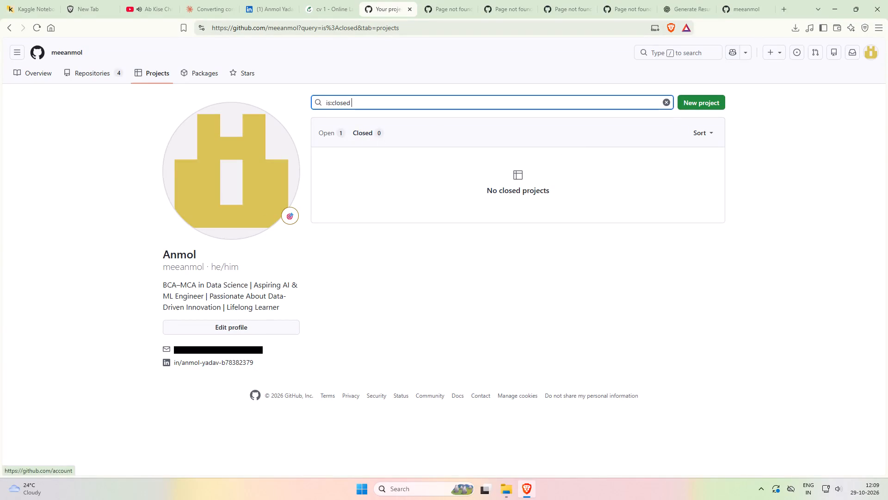
{"action": "left_click", "coordinate": [668, 102]}
{"action": "left_click", "coordinate": [667, 102]}
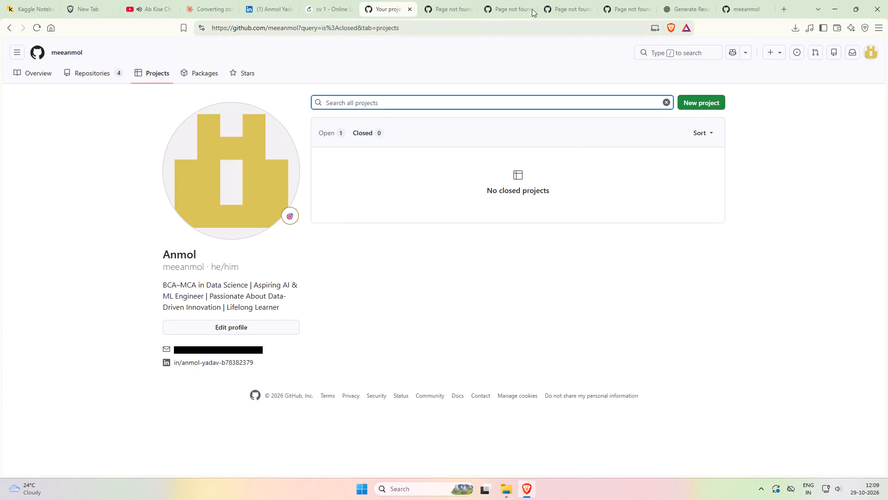
Sign out of all GitHub accounts.
{"action": "left_click", "coordinate": [873, 53]}
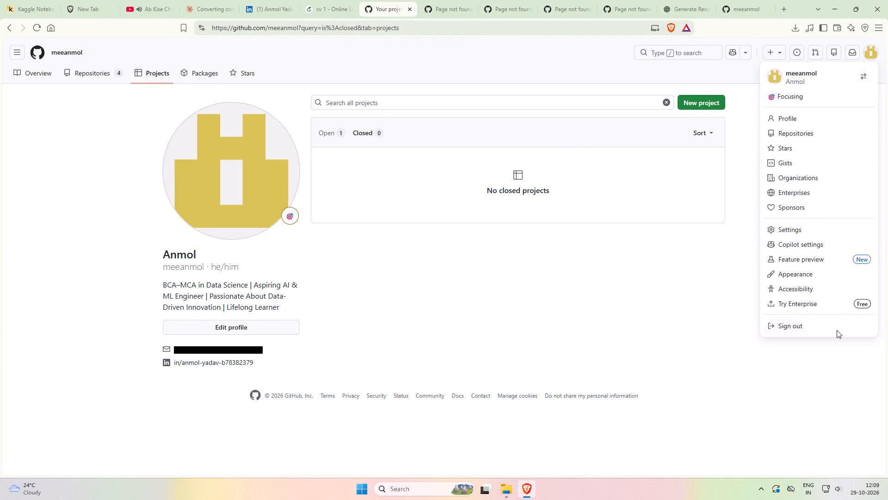
{"action": "left_click_drag", "start_coordinate": [831, 324], "coordinate": [829, 319]}
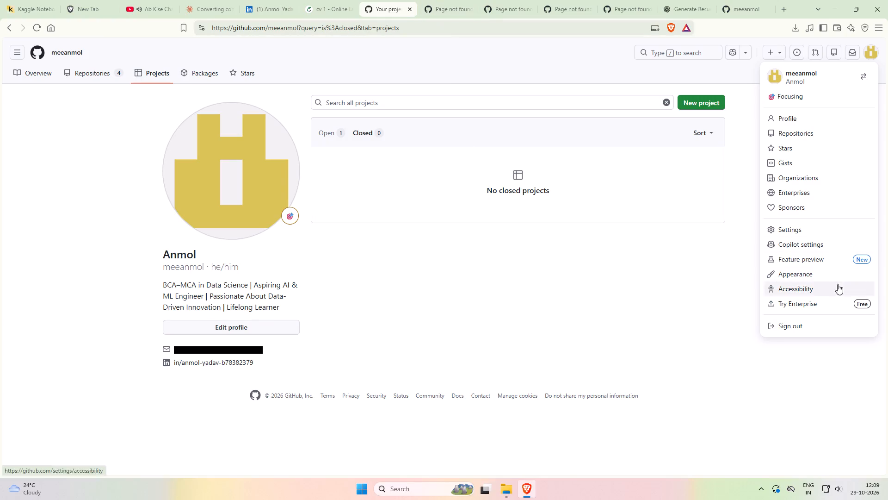
{"action": "left_click", "coordinate": [804, 326]}
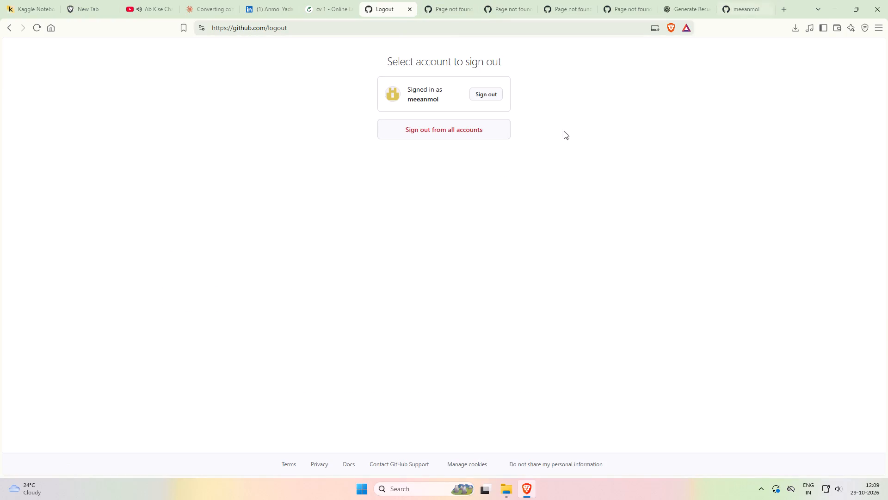
{"action": "left_click", "coordinate": [443, 130]}
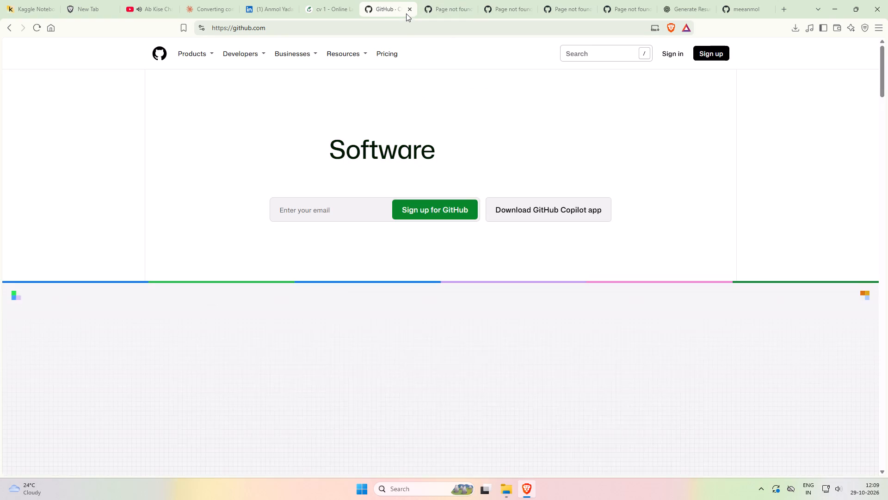
Close the open GitHub tabs, including the Page not found pages, and the Generate Resume chat tab.
{"action": "left_click", "coordinate": [406, 11]}
{"action": "left_click", "coordinate": [410, 14]}
{"action": "triple_click", "coordinate": [409, 11]}
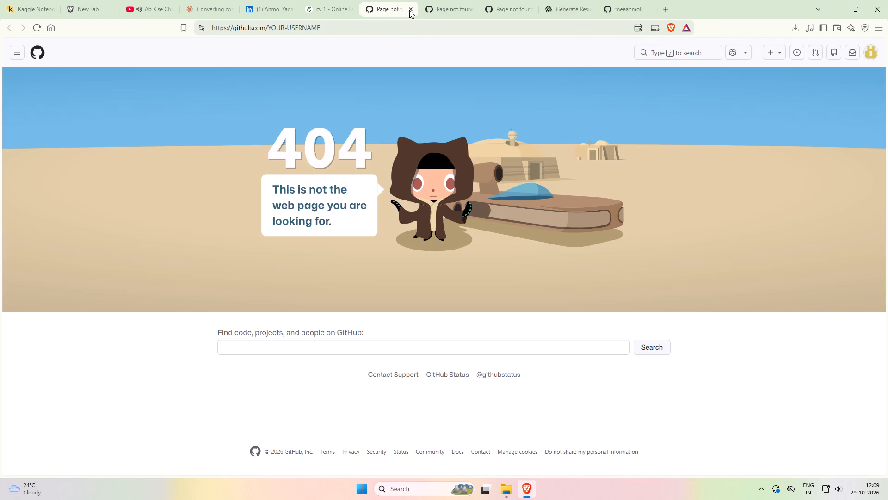
{"action": "triple_click", "coordinate": [409, 10]}
{"action": "triple_click", "coordinate": [409, 10]}
{"action": "double_click", "coordinate": [409, 10]}
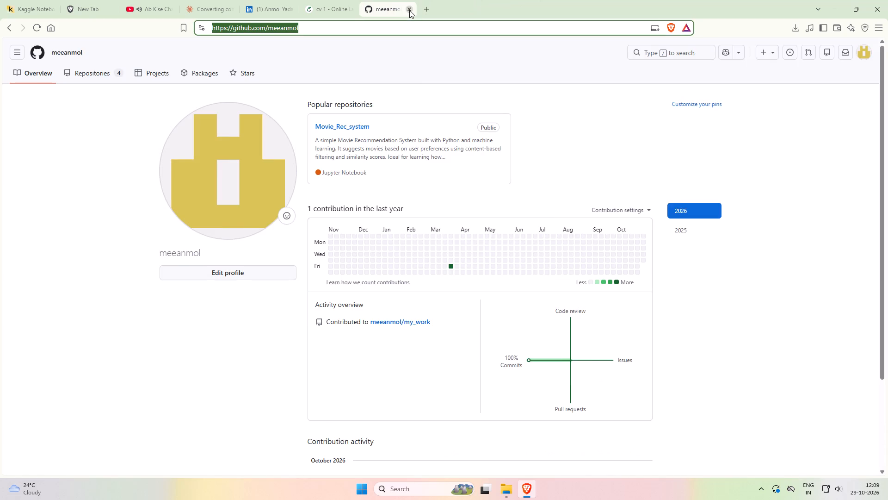
{"action": "left_click", "coordinate": [324, 10]}
{"action": "scroll", "coordinate": [705, 135], "scroll_direction": "down", "scroll_amount": 2}
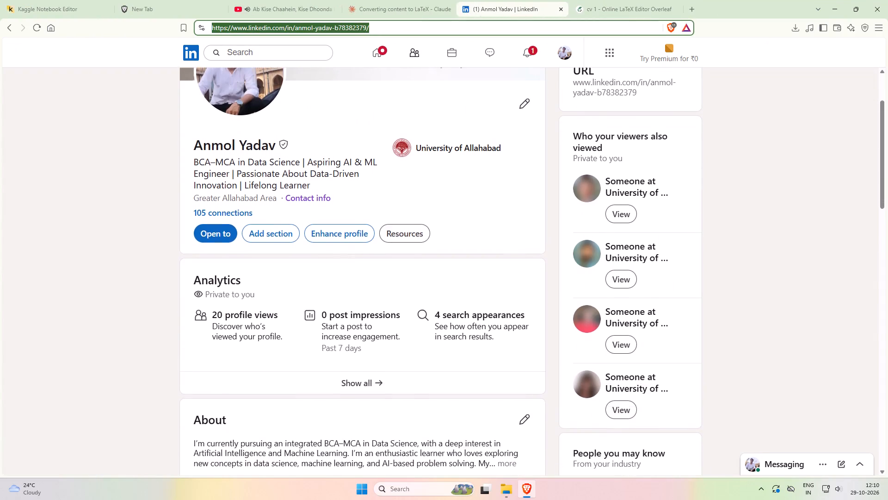
{"action": "left_click", "coordinate": [605, 5]}
{"action": "scroll", "coordinate": [674, 171], "scroll_direction": "down", "scroll_amount": 6}
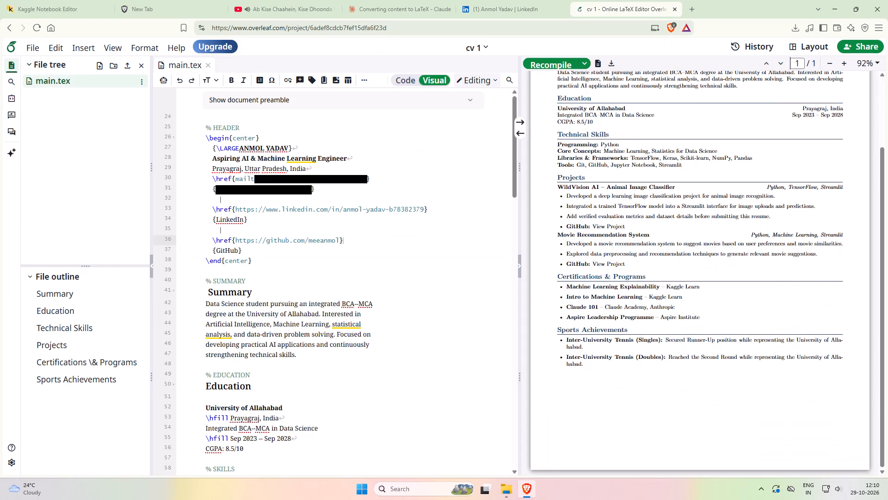
{"action": "scroll", "coordinate": [673, 175], "scroll_direction": "up", "scroll_amount": 1}
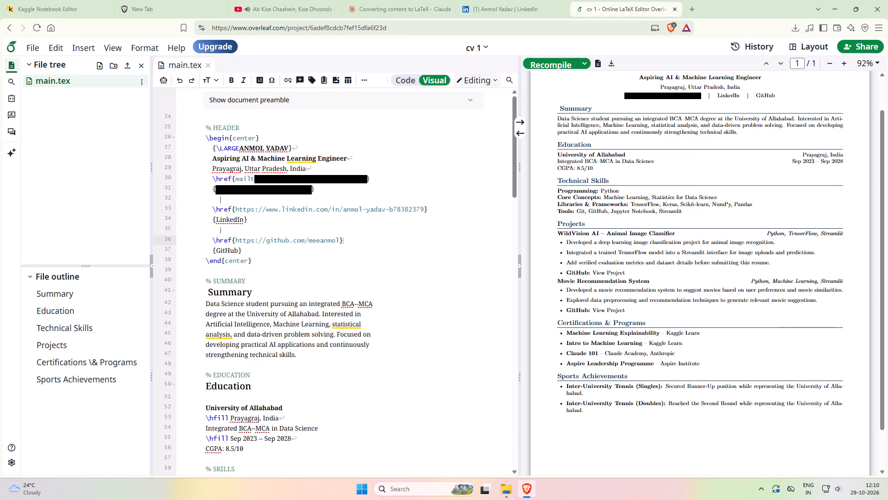
{"action": "left_click_drag", "start_coordinate": [816, 302], "coordinate": [769, 301]}
{"action": "left_click_drag", "start_coordinate": [769, 301], "coordinate": [769, 301]}
{"action": "scroll", "coordinate": [473, 137], "scroll_direction": "down", "scroll_amount": 8}
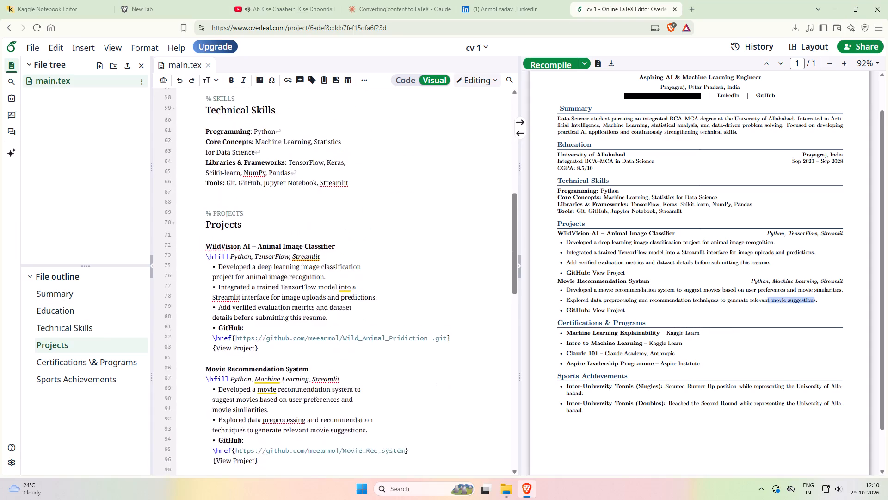
{"action": "scroll", "coordinate": [472, 137], "scroll_direction": "down", "scroll_amount": 5}
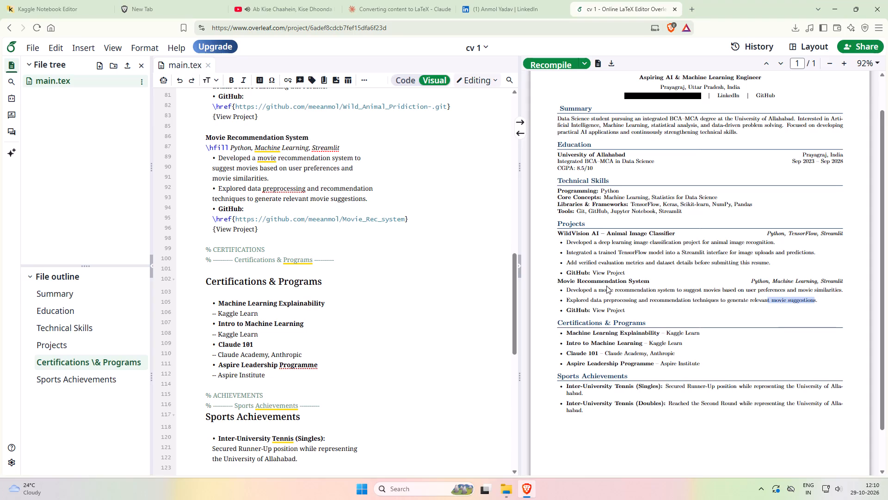
{"action": "scroll", "coordinate": [271, 181], "scroll_direction": "down", "scroll_amount": 7}
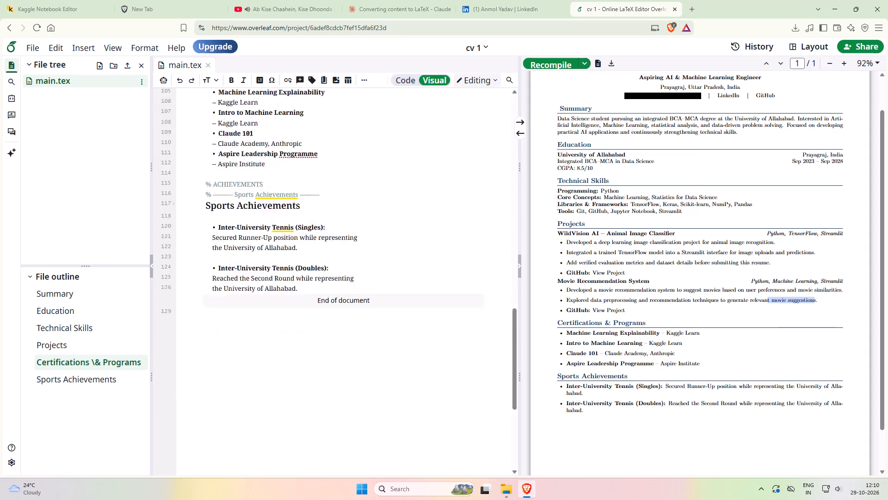
{"action": "scroll", "coordinate": [272, 174], "scroll_direction": "down", "scroll_amount": 7}
{"action": "scroll", "coordinate": [680, 206], "scroll_direction": "up", "scroll_amount": 3}
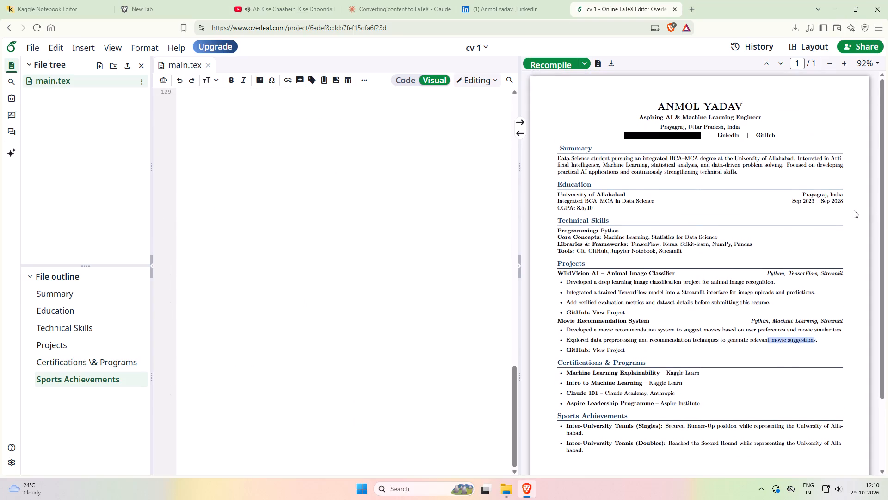
{"action": "scroll", "coordinate": [854, 211], "scroll_direction": "down", "scroll_amount": 3}
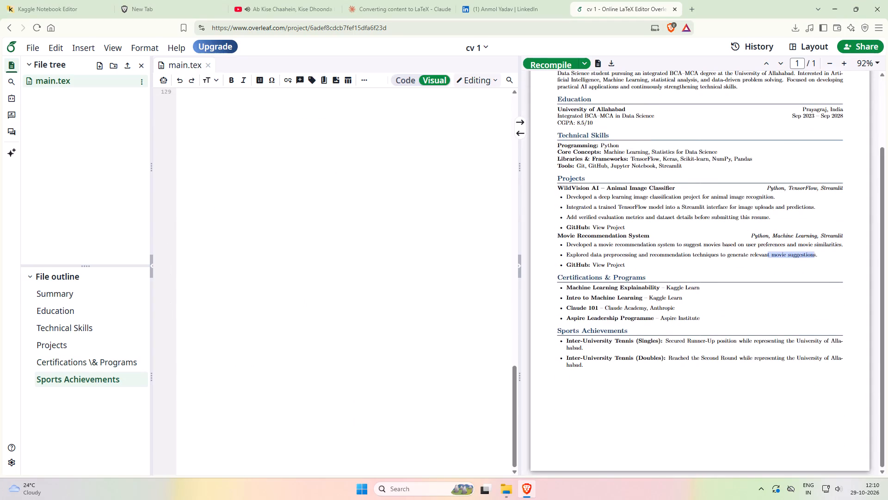
{"action": "scroll", "coordinate": [417, 109], "scroll_direction": "down", "scroll_amount": 3}
{"action": "scroll", "coordinate": [416, 112], "scroll_direction": "up", "scroll_amount": 12}
{"action": "scroll", "coordinate": [516, 114], "scroll_direction": "up", "scroll_amount": 2}
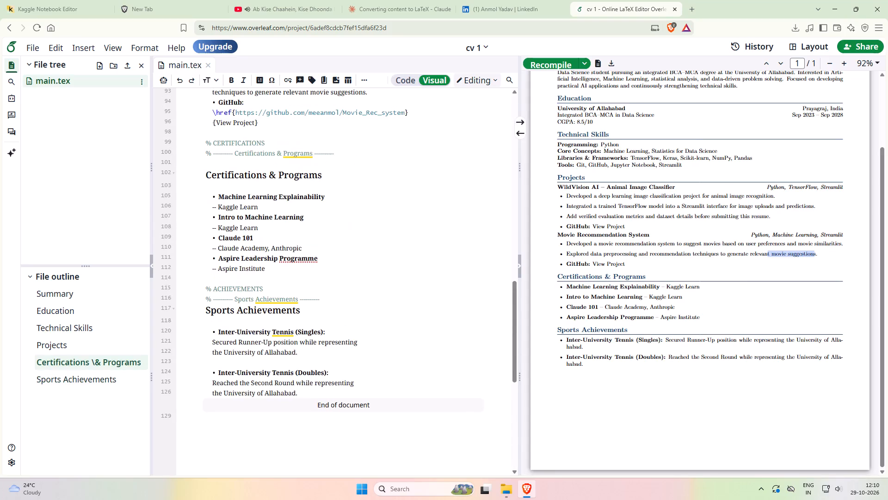
{"action": "scroll", "coordinate": [495, 105], "scroll_direction": "up", "scroll_amount": 7}
{"action": "scroll", "coordinate": [491, 98], "scroll_direction": "up", "scroll_amount": 17}
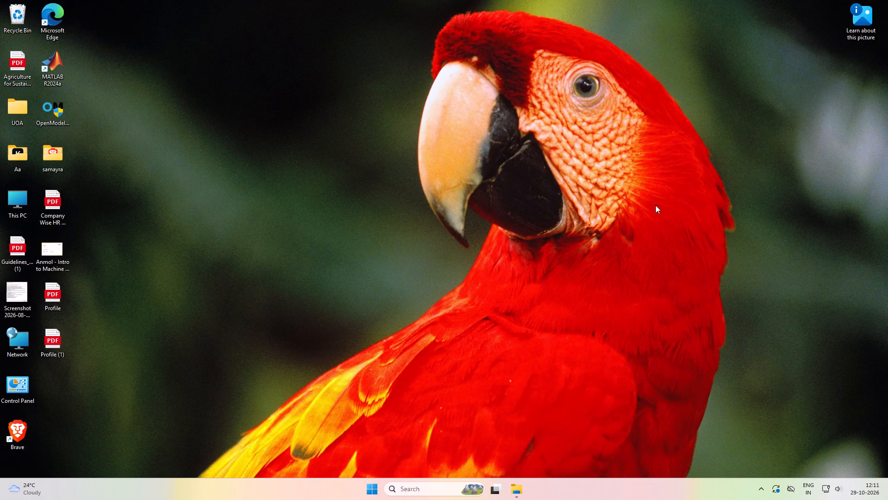
Launch the Kuro shortcut from the Aa folder on the desktop.
{"action": "double_click", "coordinate": [21, 158]}
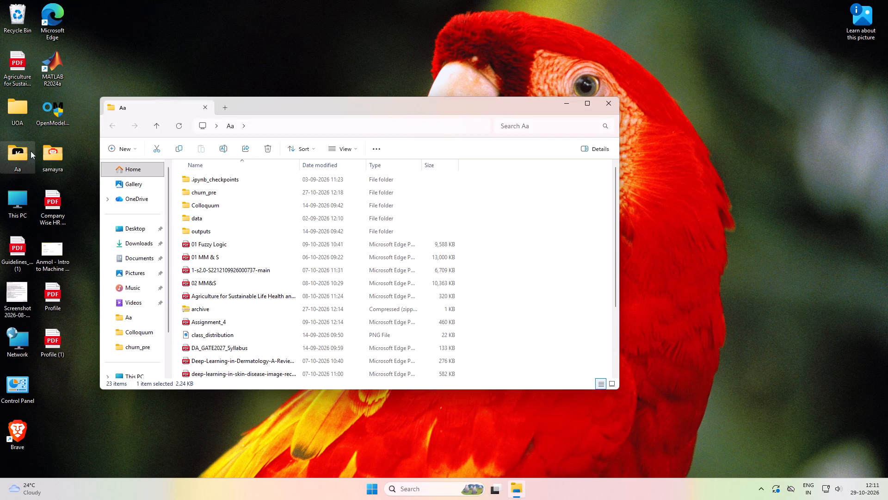
{"action": "scroll", "coordinate": [235, 286], "scroll_direction": "down", "scroll_amount": 3}
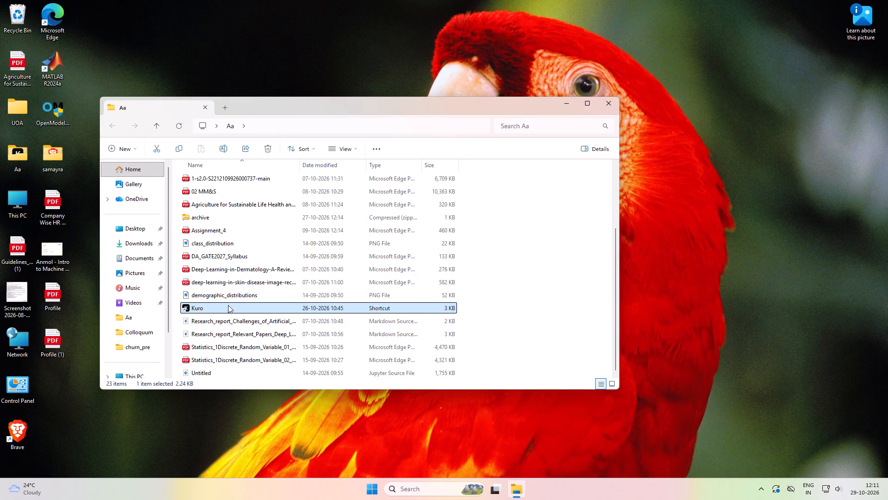
{"action": "double_click", "coordinate": [228, 306]}
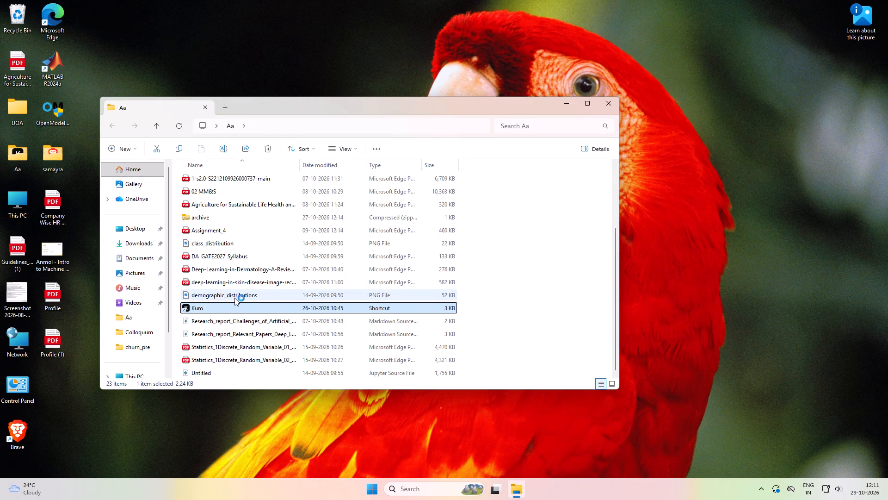